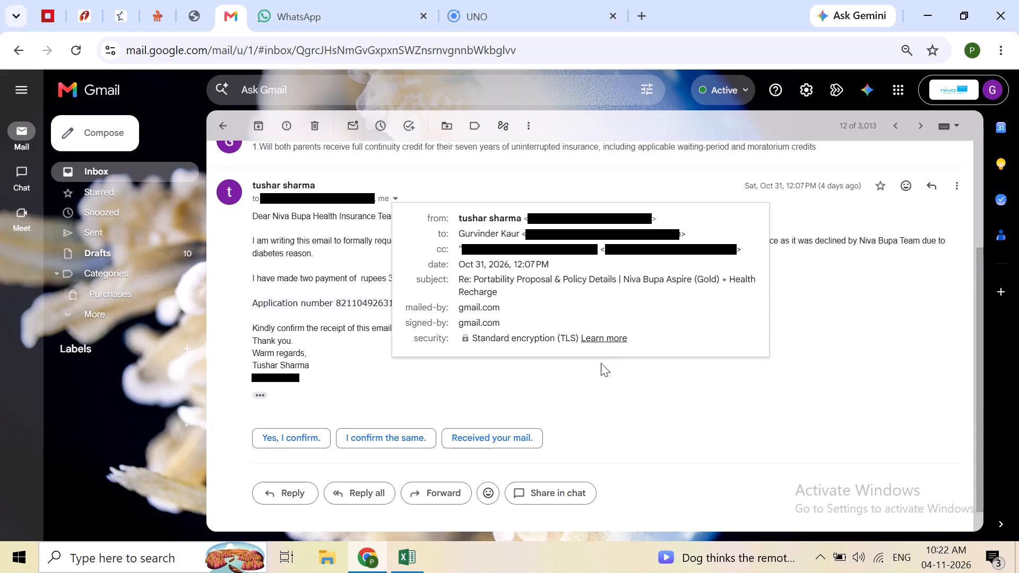
# Close the message details and capture a rectangular screen snip of the cancellation and refund request email, from sender line to signature.
pyautogui.click(601, 363)
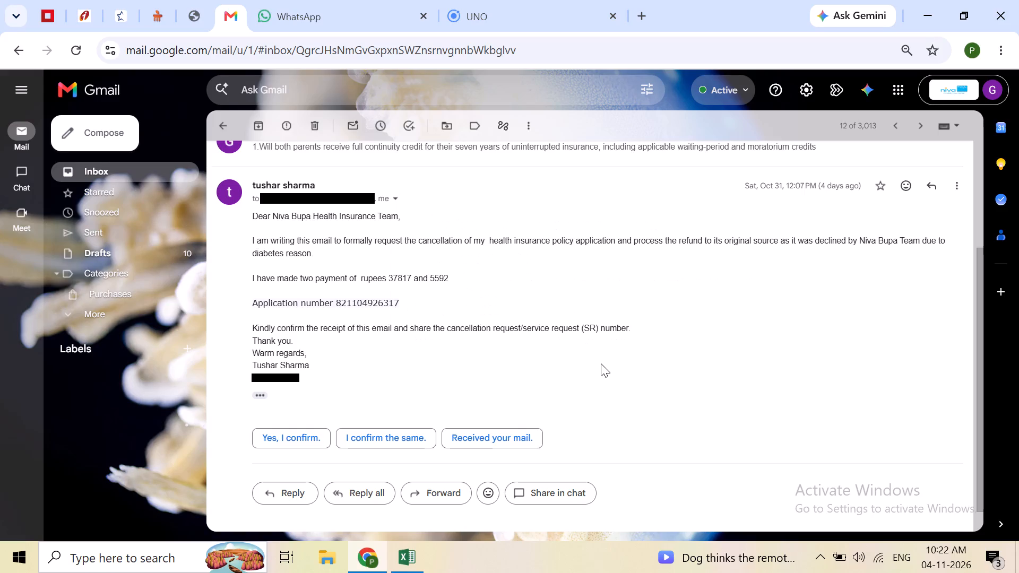
pyautogui.press('shift+super+s')
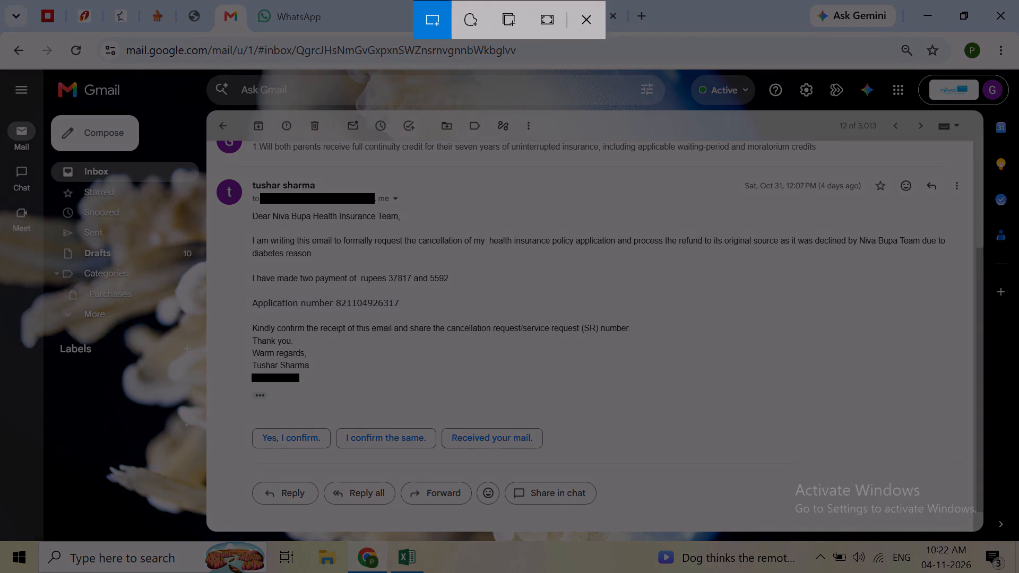
pyautogui.moveTo(203, 167); pyautogui.dragTo(802, 387)
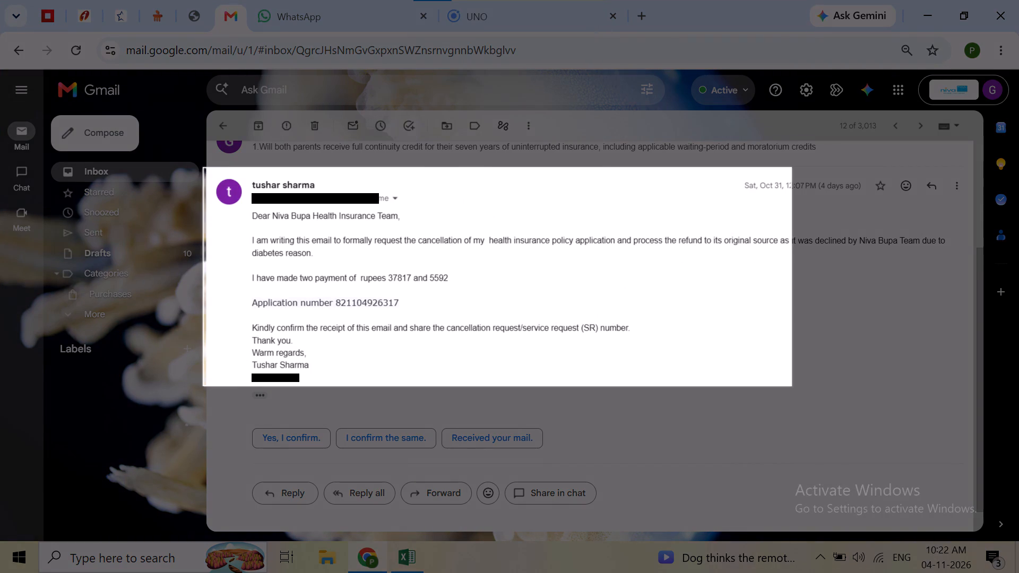
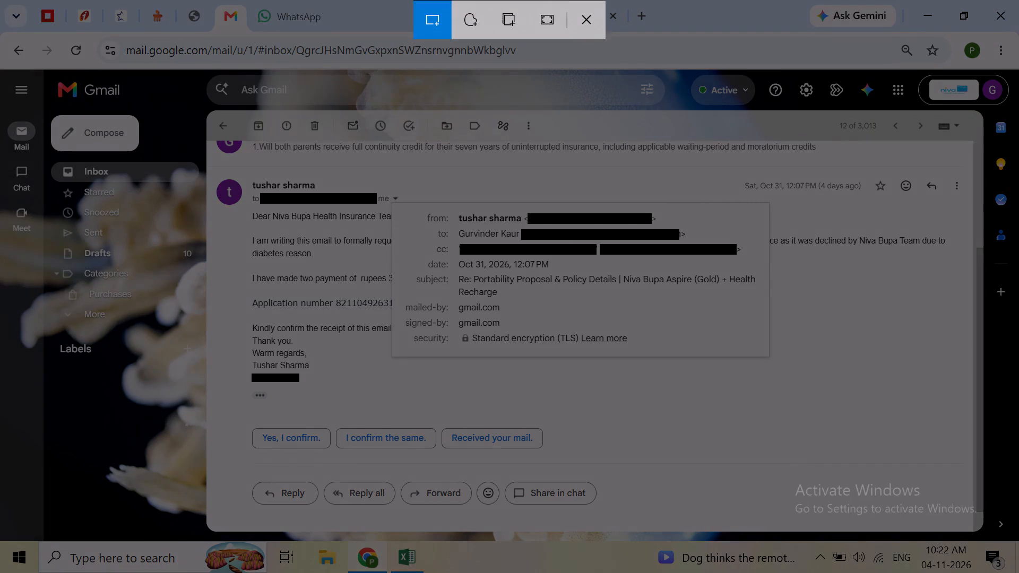
# Capture a rectangular snip of the cancellation email with its message details open, from the sender line down to the suggested replies.
pyautogui.moveTo(205, 161); pyautogui.dragTo(861, 458)
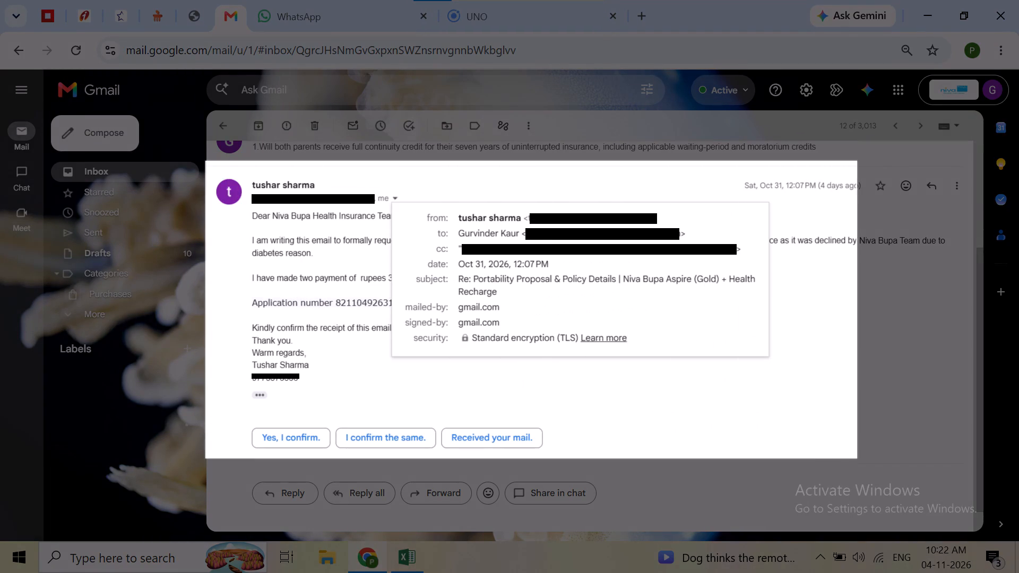
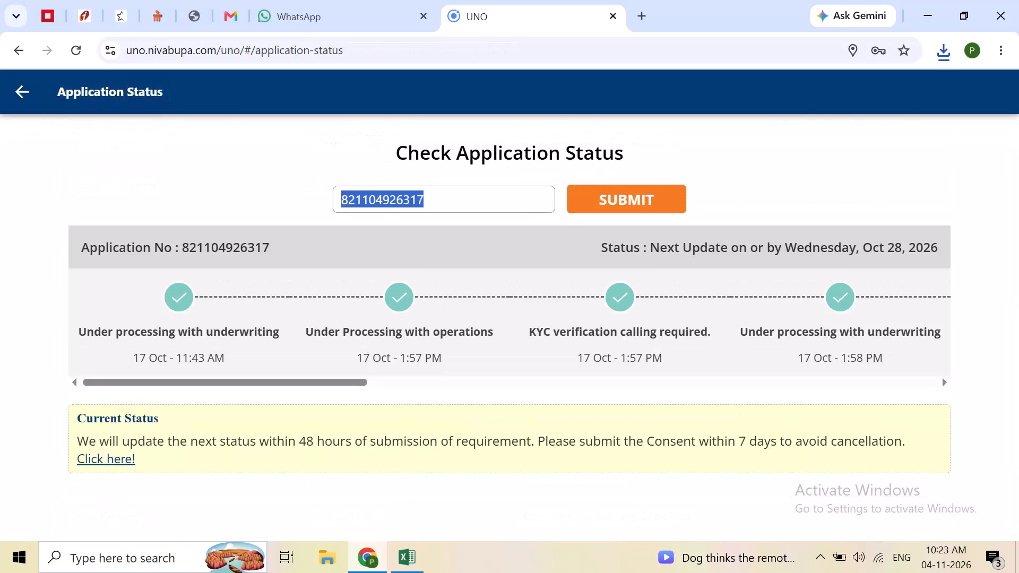
# Copy the application number from the Check Application Status search field.
pyautogui.hotkey('ctrl', 'c')
pyautogui.hotkey('ctrl', 'c')
# Go to Services, open Create Service Request, and expand the Policy Related request category.
pyautogui.click(18, 78)
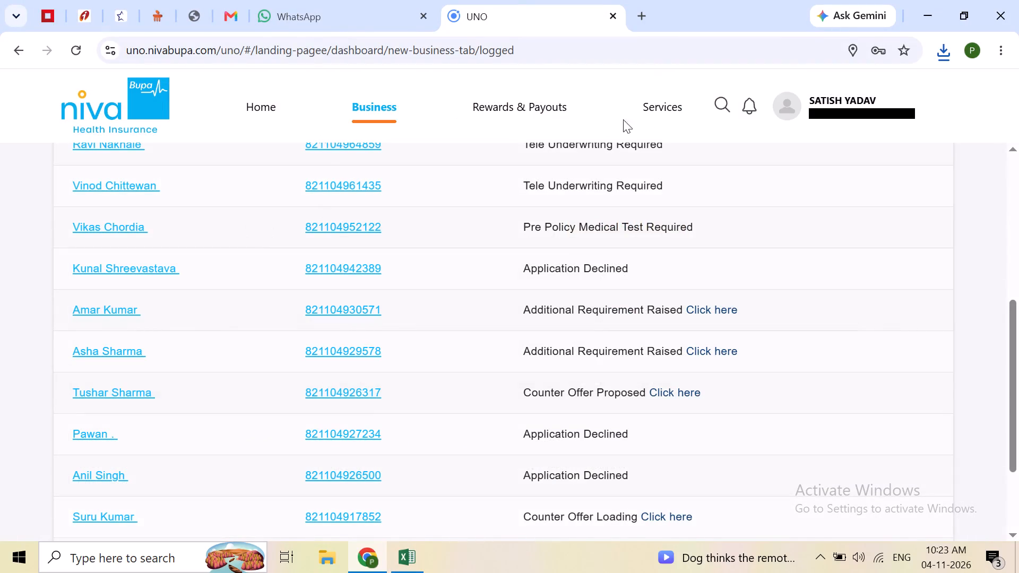
pyautogui.click(645, 112)
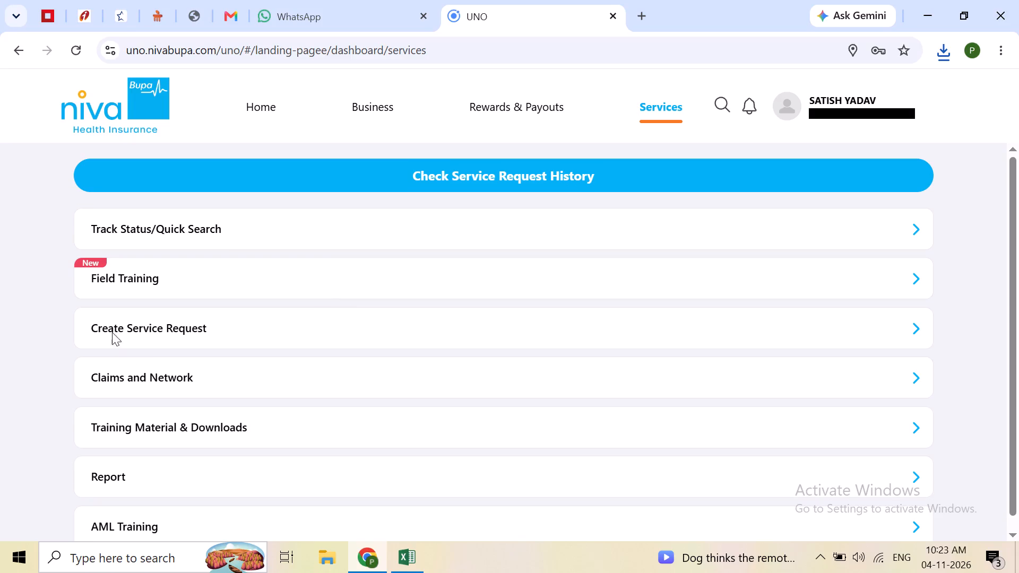
pyautogui.click(111, 328)
pyautogui.scroll(-1, 112, 328)
pyautogui.click(93, 259)
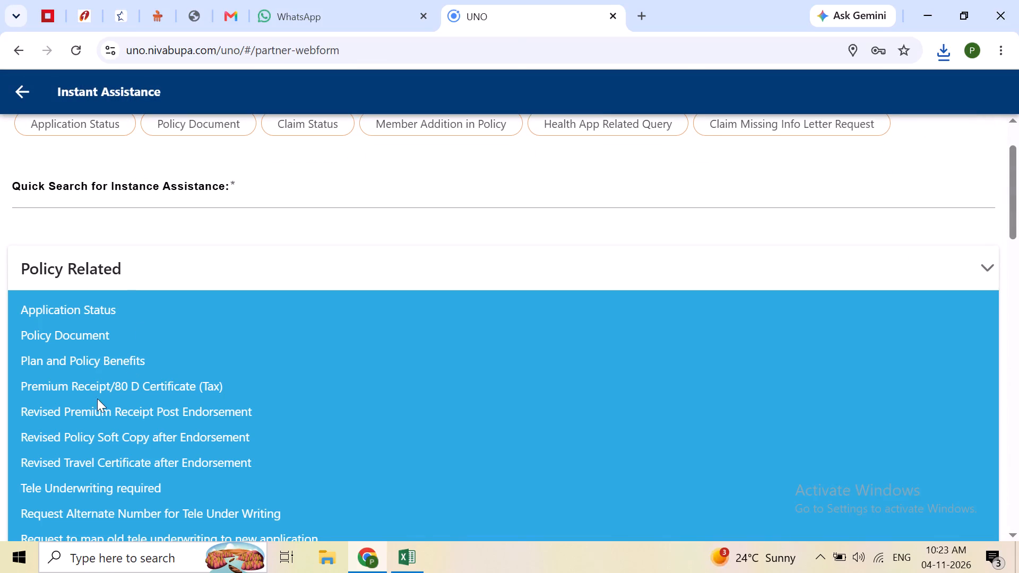
# Find the request type that fits the counter-offer application among the Policy Related options.
pyautogui.scroll(-2, 97, 398)
pyautogui.scroll(-1, 65, 470)
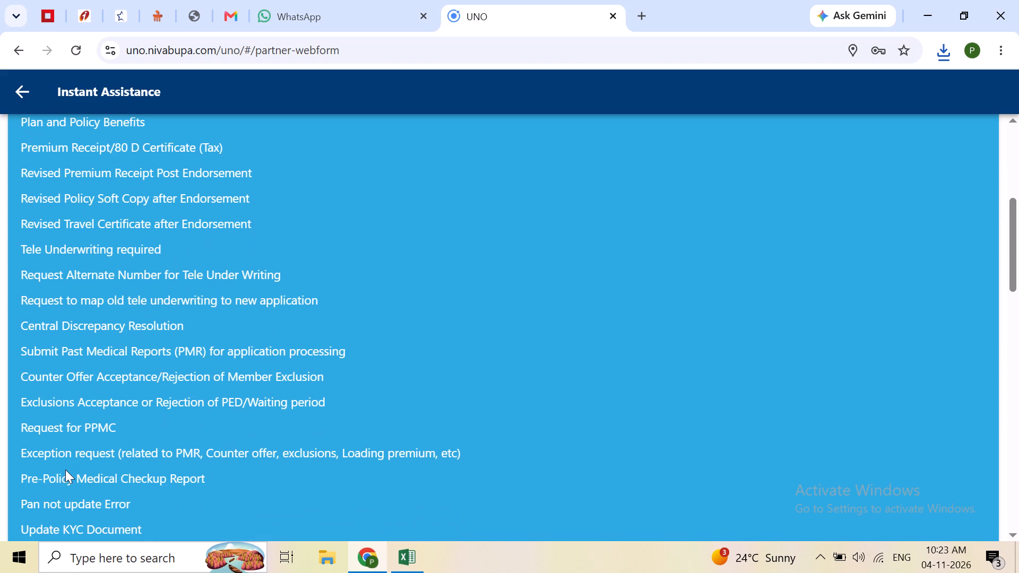
pyautogui.scroll(-1, 77, 516)
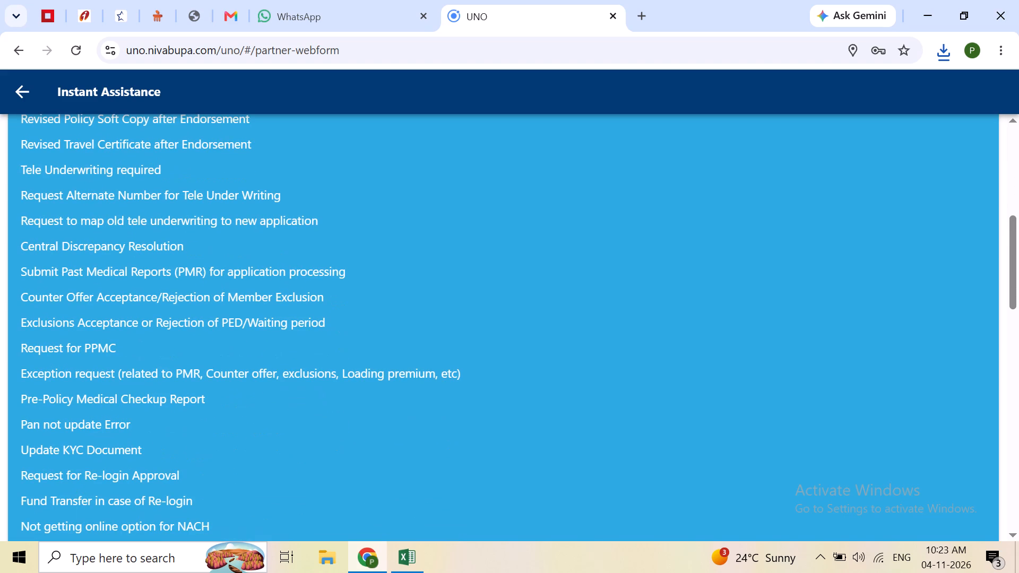
# Open the Proposer Stage Cancellation request type and accept its disclaimer.
pyautogui.scroll(-1, 74, 476)
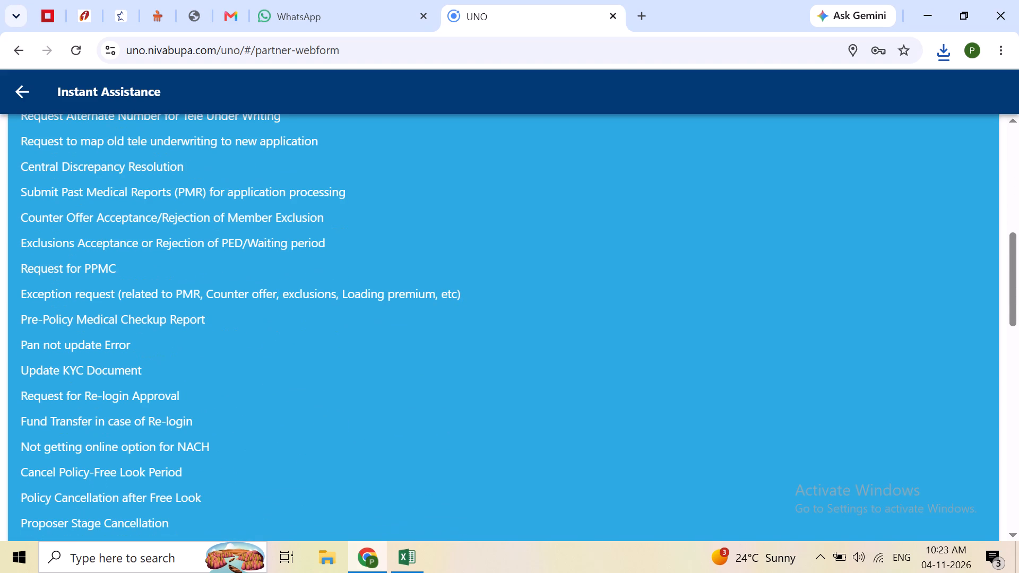
pyautogui.click(70, 518)
pyautogui.click(698, 389)
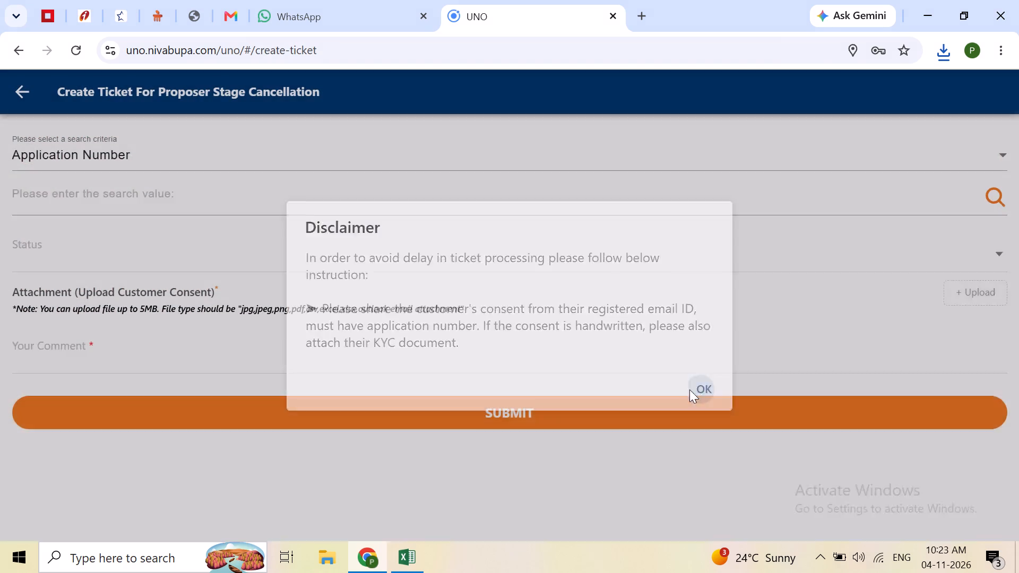
# Look up the application using the copied application number and select the matching customer record.
pyautogui.click(213, 203)
pyautogui.hotkey('ctrl', 'v')
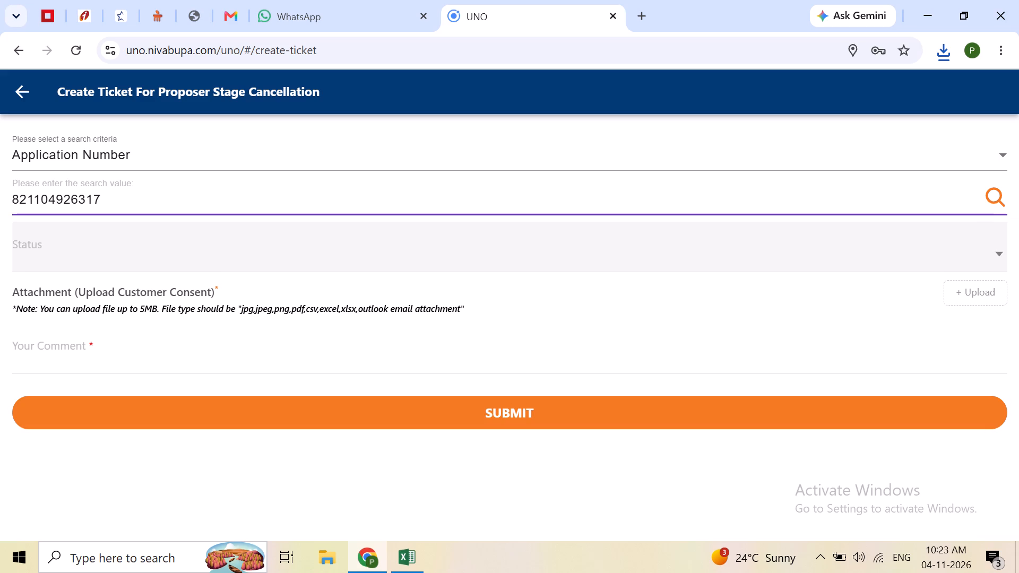
pyautogui.click(986, 204)
pyautogui.click(374, 233)
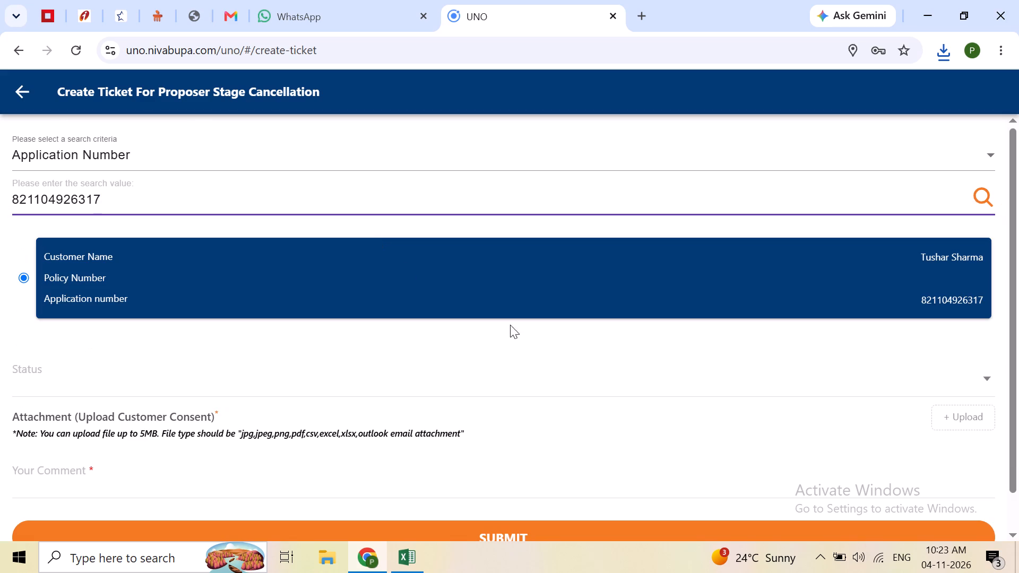
# Set the ticket's status to Rejected.
pyautogui.click(959, 388)
pyautogui.click(430, 324)
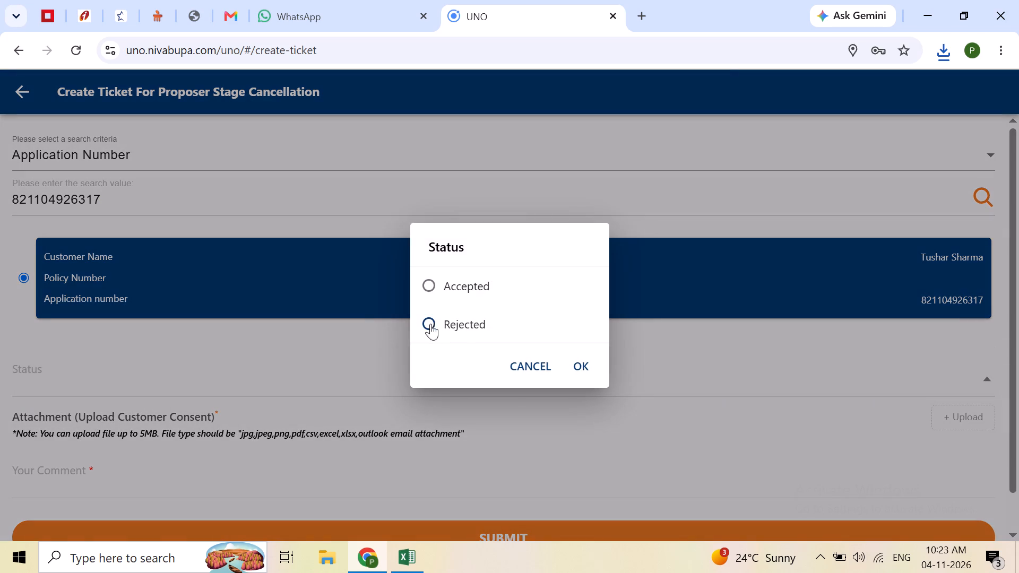
pyautogui.click(586, 365)
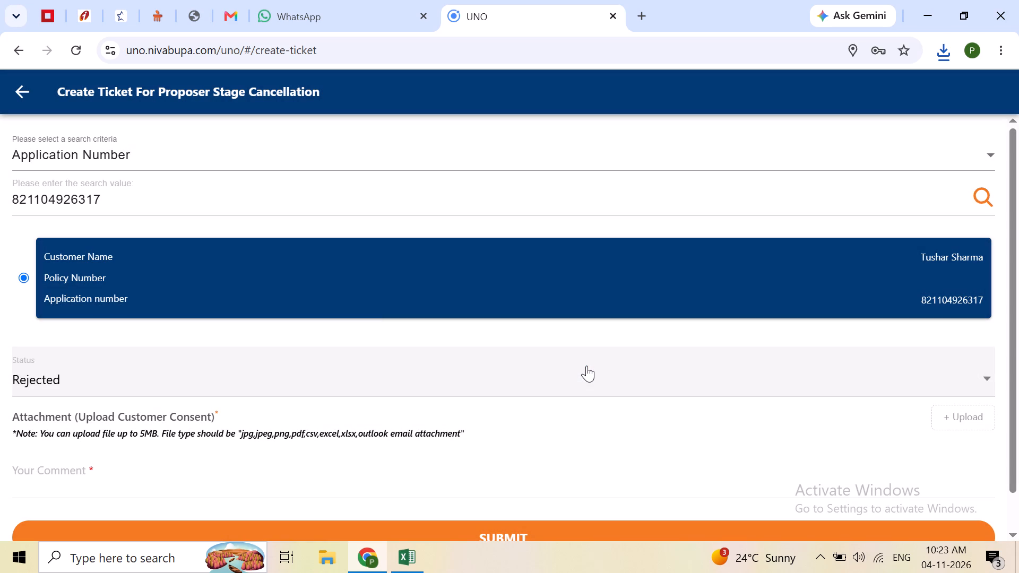
# Attach the WhatsApp images dated 2026-11-04 at 10.22.47 AM and 10.23.02 AM from Downloads as the customer consent.
pyautogui.scroll(-2, 937, 357)
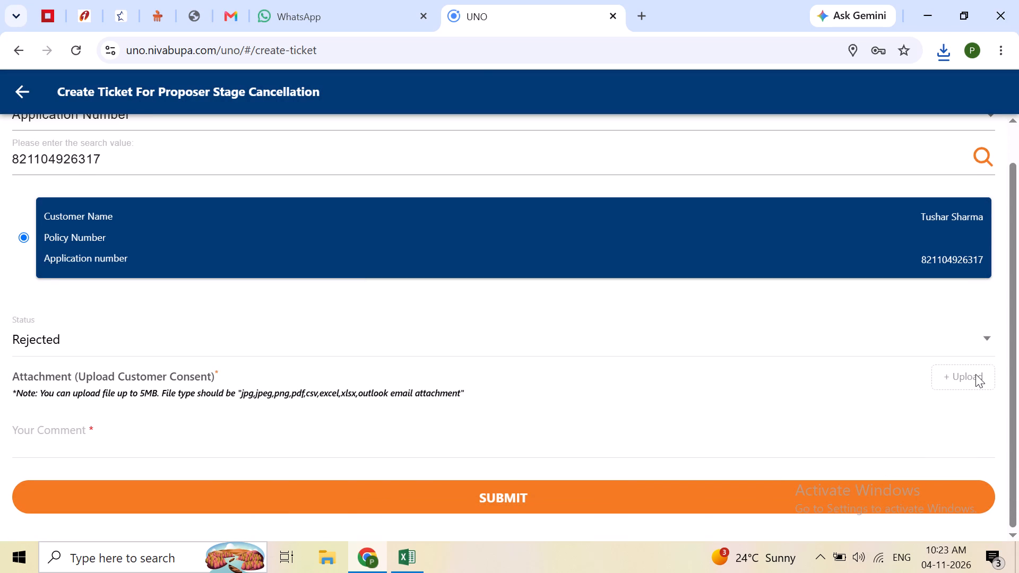
pyautogui.click(975, 374)
pyautogui.click(201, 147)
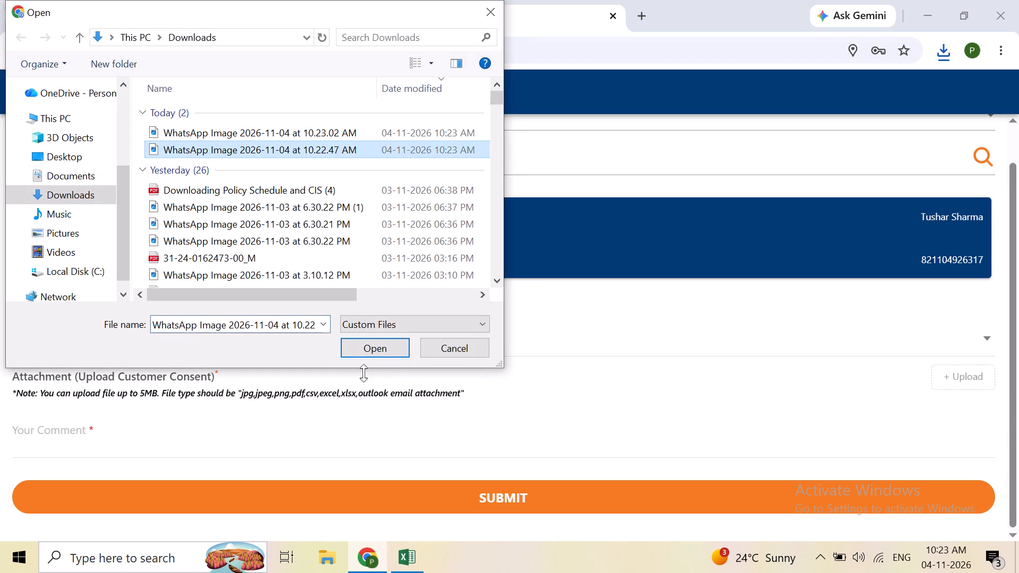
pyautogui.click(387, 353)
pyautogui.click(940, 381)
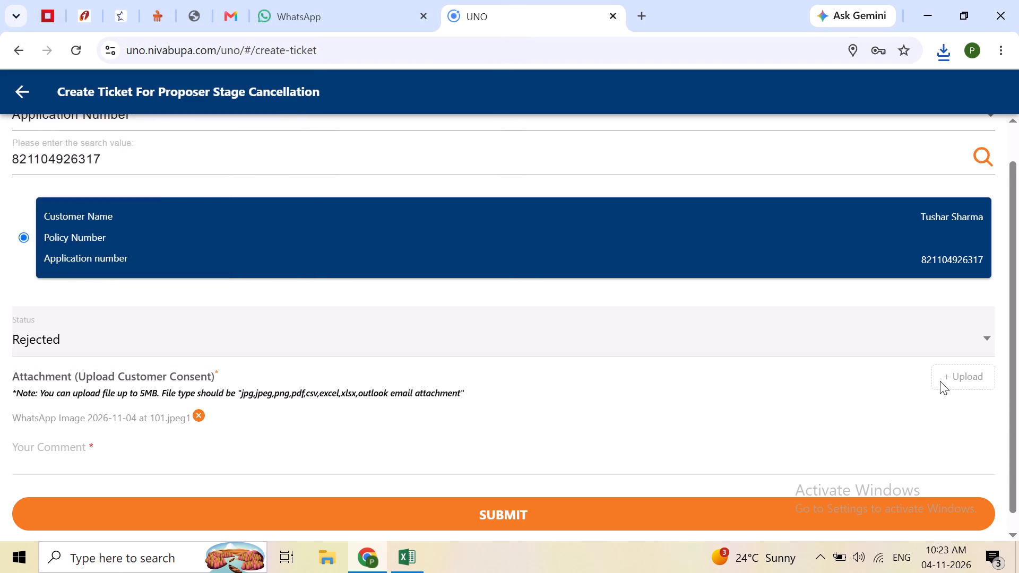
pyautogui.click(202, 126)
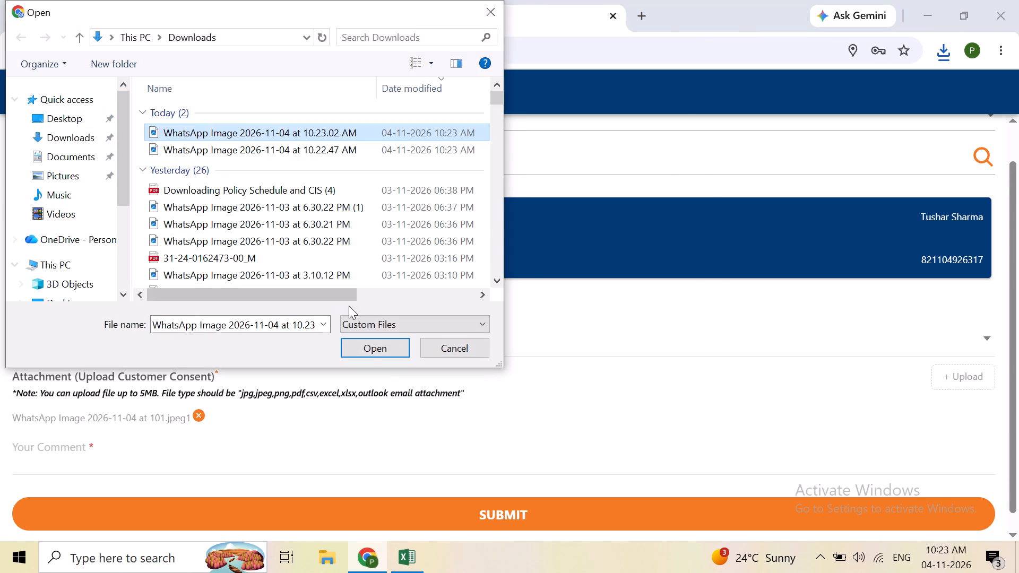
pyautogui.click(373, 346)
# Enter the comment "Refund" and submit the cancellation ticket.
pyautogui.click(110, 458)
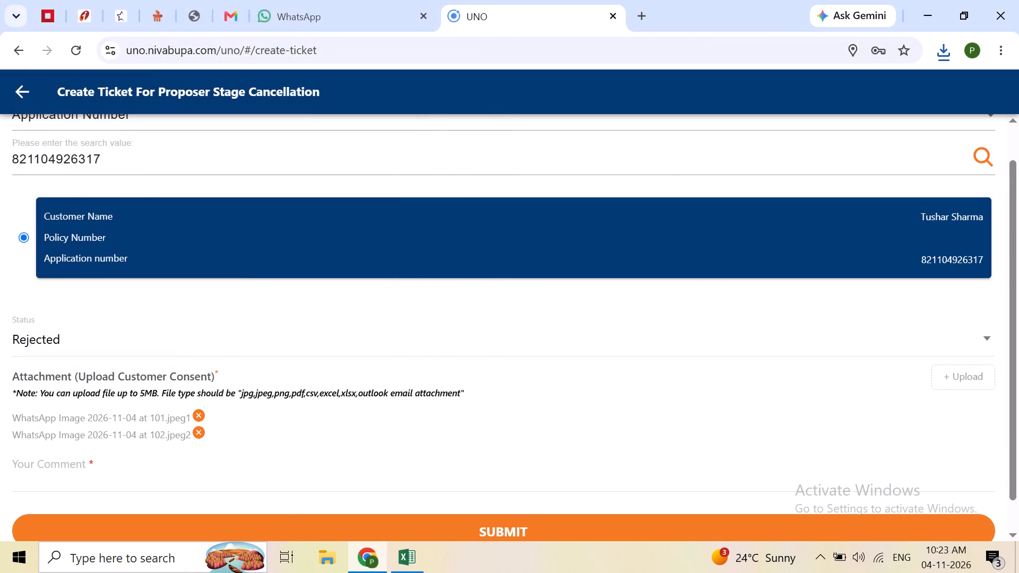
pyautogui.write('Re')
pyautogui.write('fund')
pyautogui.scroll(-3, 246, 428)
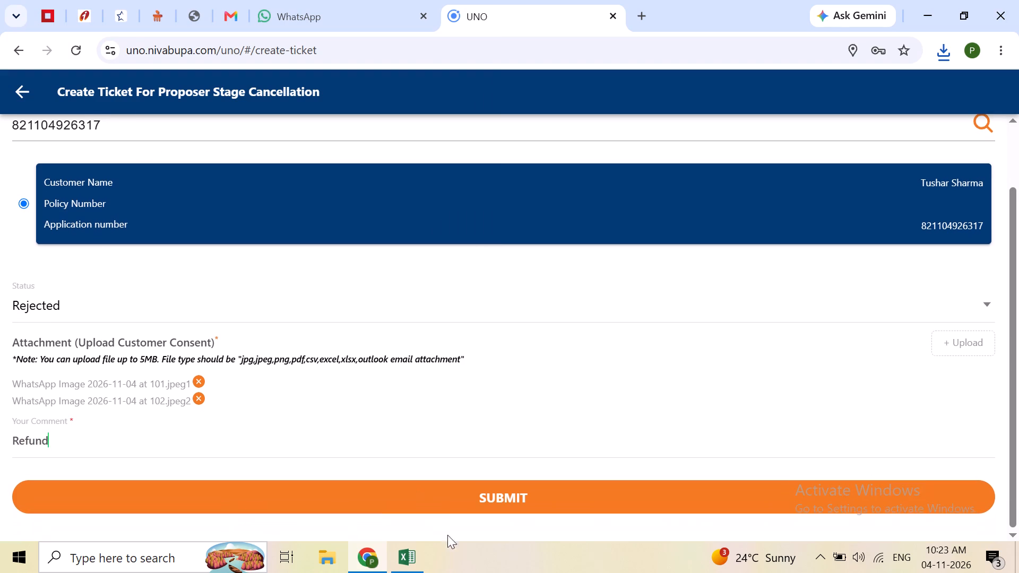
pyautogui.click(443, 496)
# Capture a screenshot of the whole ticket page, from its title bar down, including the request acknowledgement.
pyautogui.scroll(4, 347, 481)
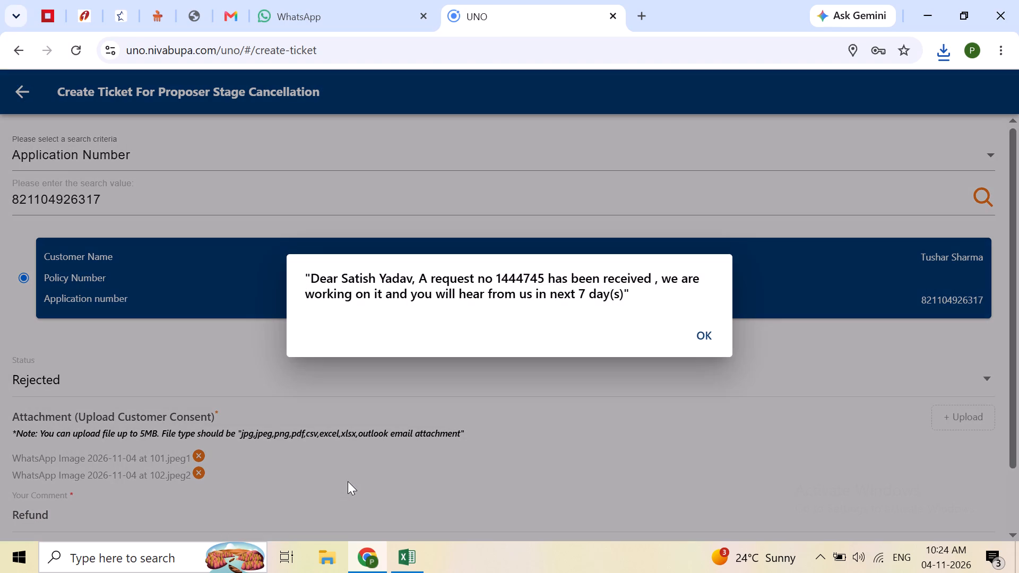
pyautogui.press('shift+super+s')
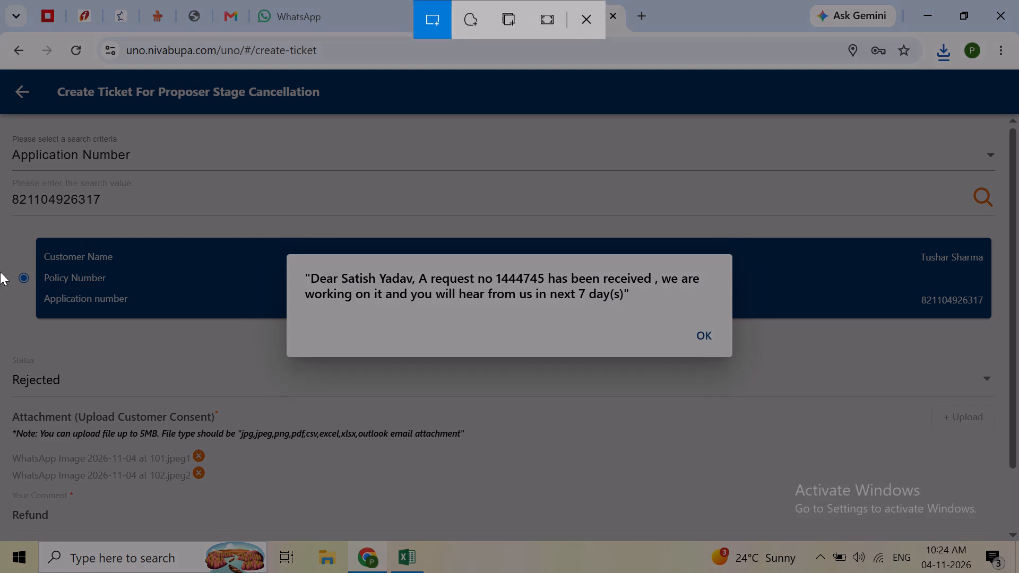
pyautogui.moveTo(0, 67); pyautogui.dragTo(66, 358)
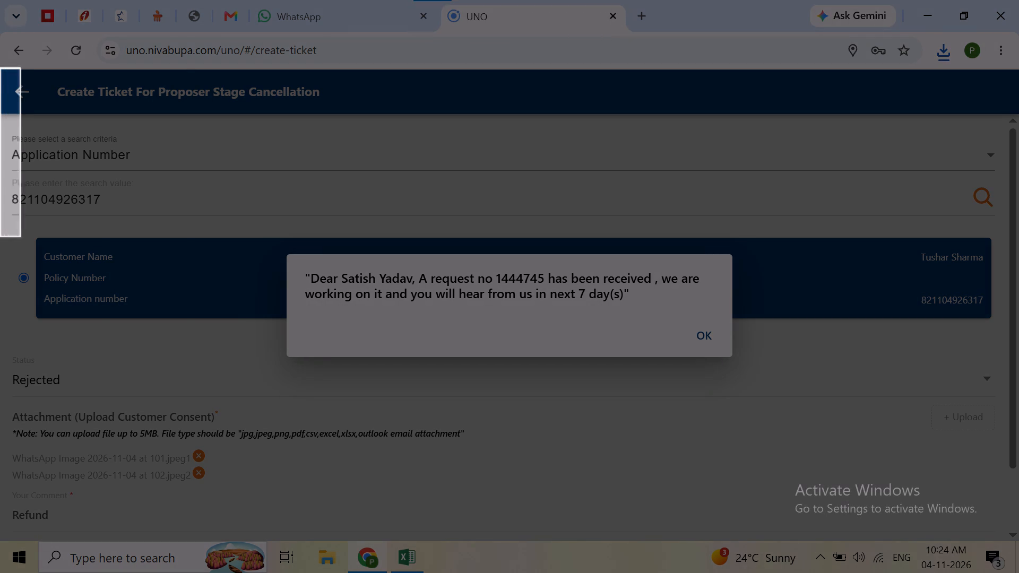
pyautogui.moveTo(66, 358); pyautogui.dragTo(1018, 559)
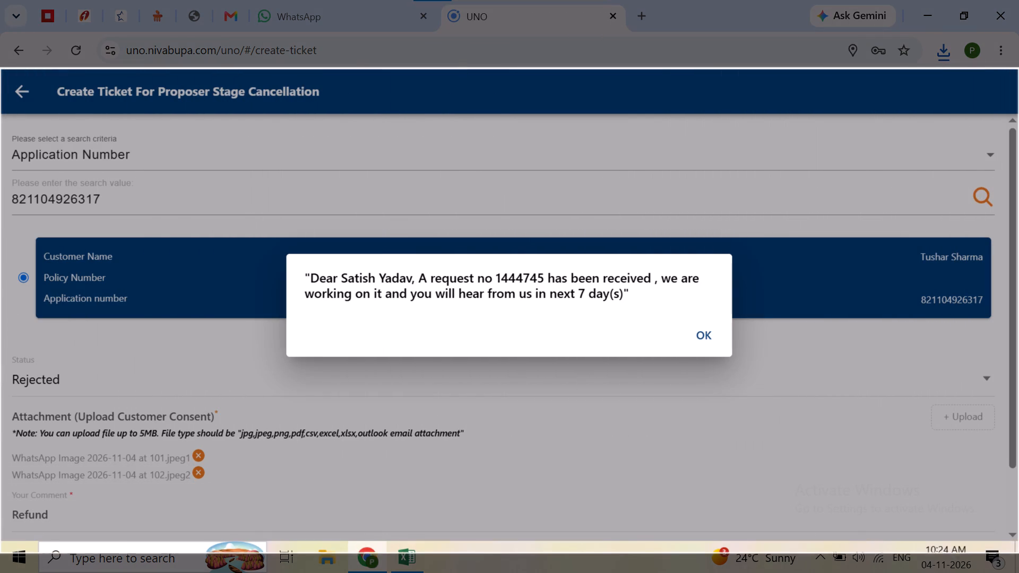
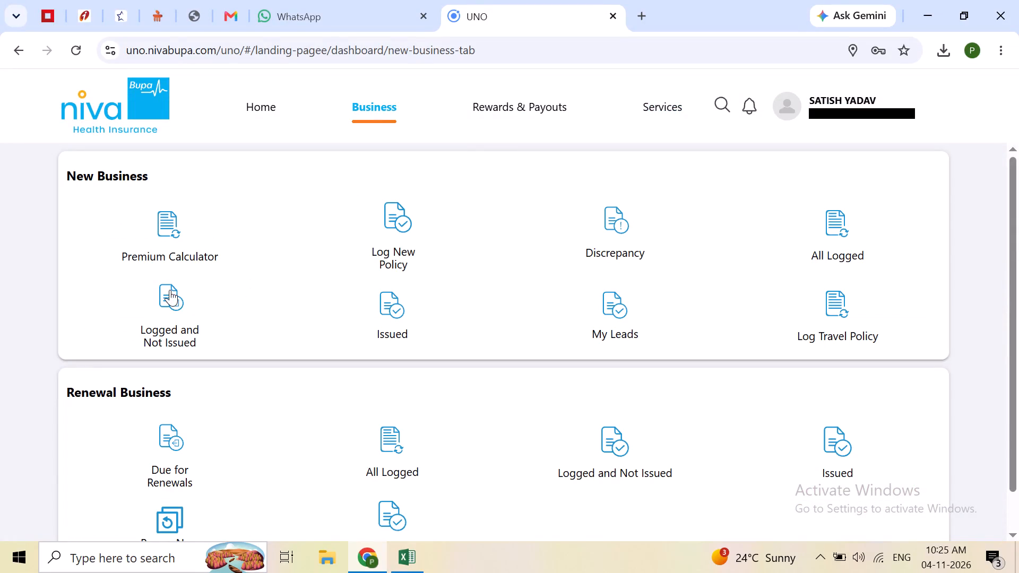
# Open the second Additional Requirement Raised application from the Logged and Not Issued report for the last 30 days.
pyautogui.click(170, 290)
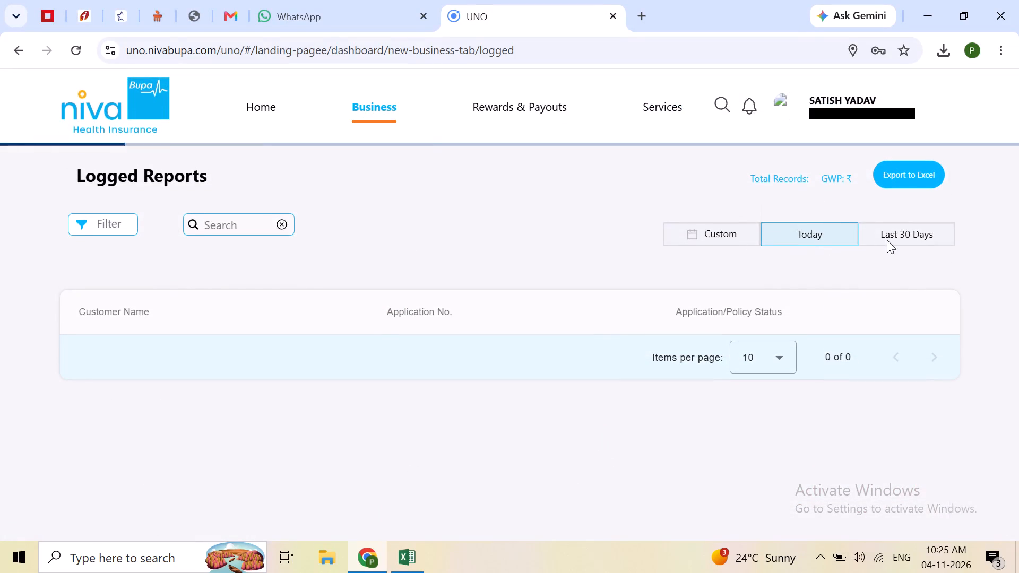
pyautogui.click(905, 228)
pyautogui.click(913, 237)
pyautogui.scroll(-5, 844, 337)
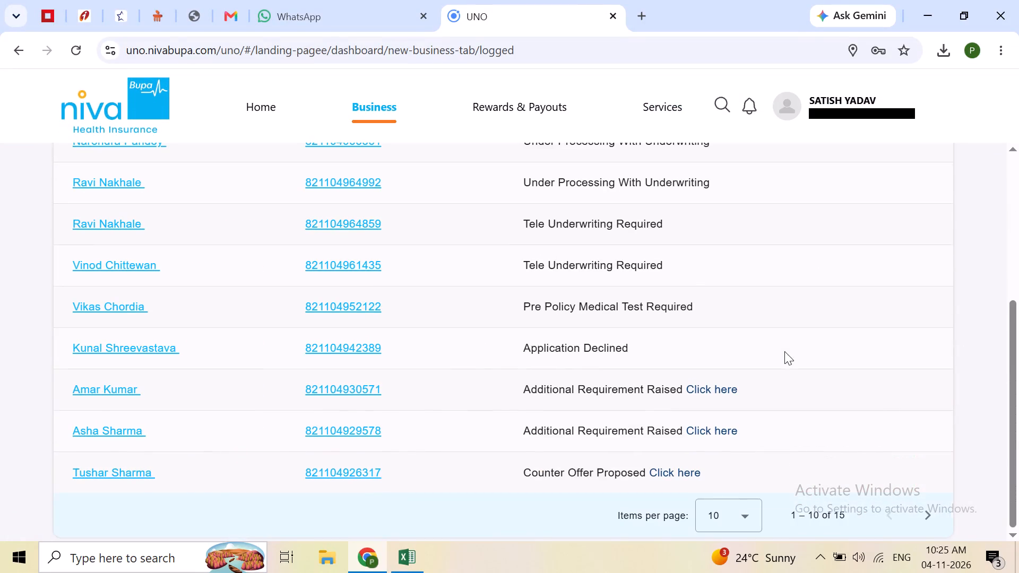
pyautogui.click(338, 433)
# Select the whole application number in the Check Application Status search field.
pyautogui.click(399, 214)
pyautogui.doubleClick(397, 207)
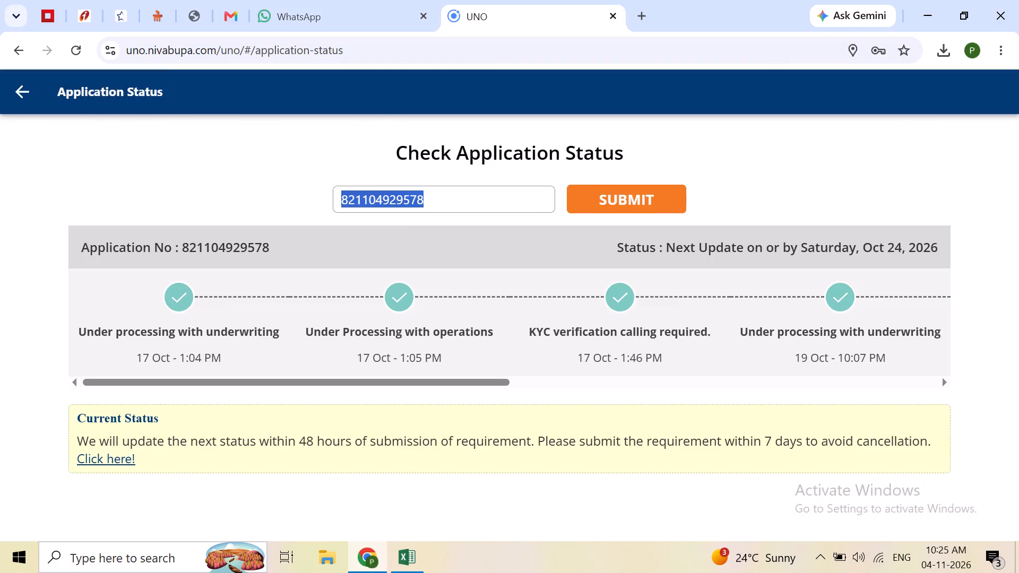
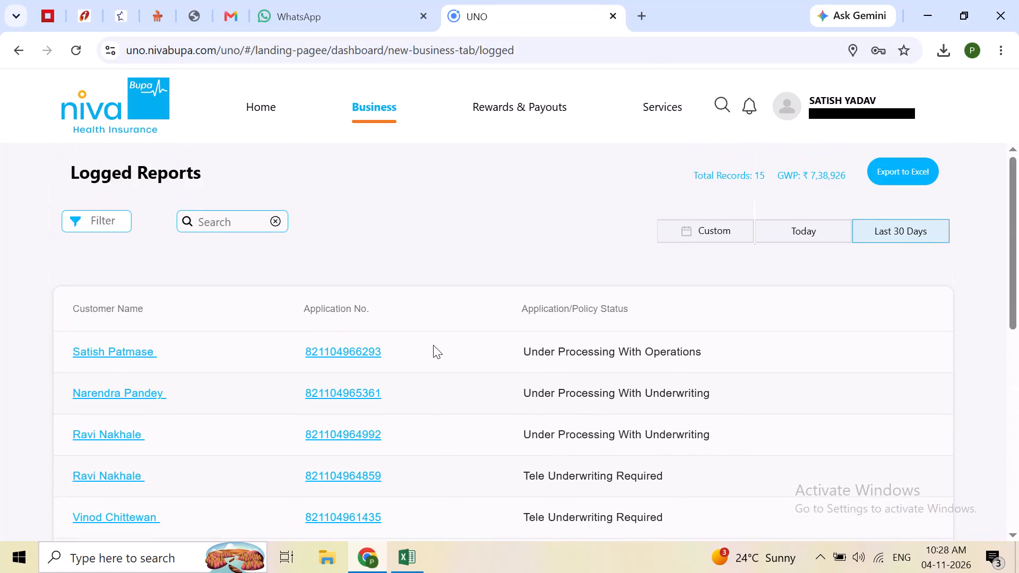
# Return from the Logged Reports list to the portal's Home dashboard.
pyautogui.click(258, 109)
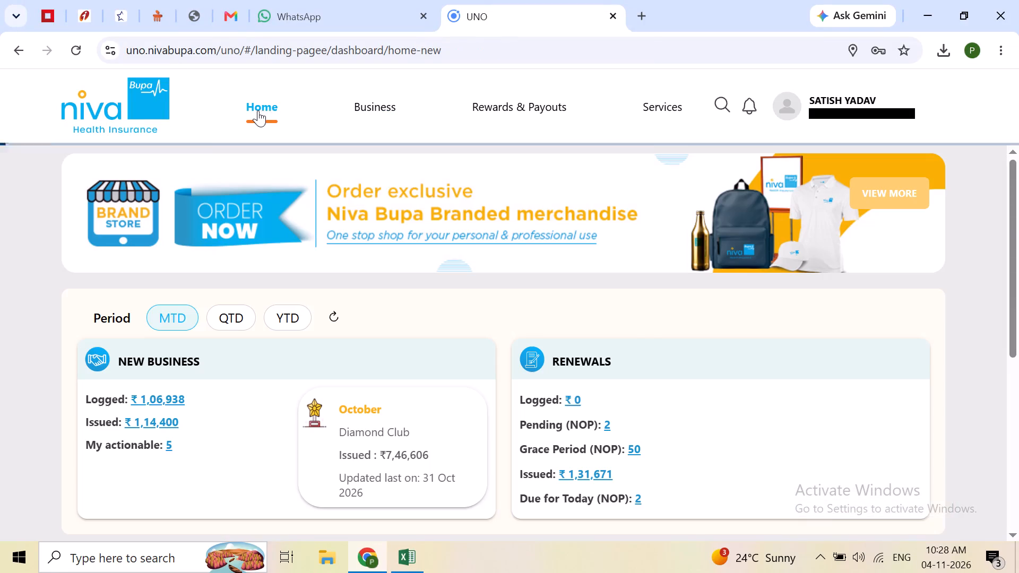
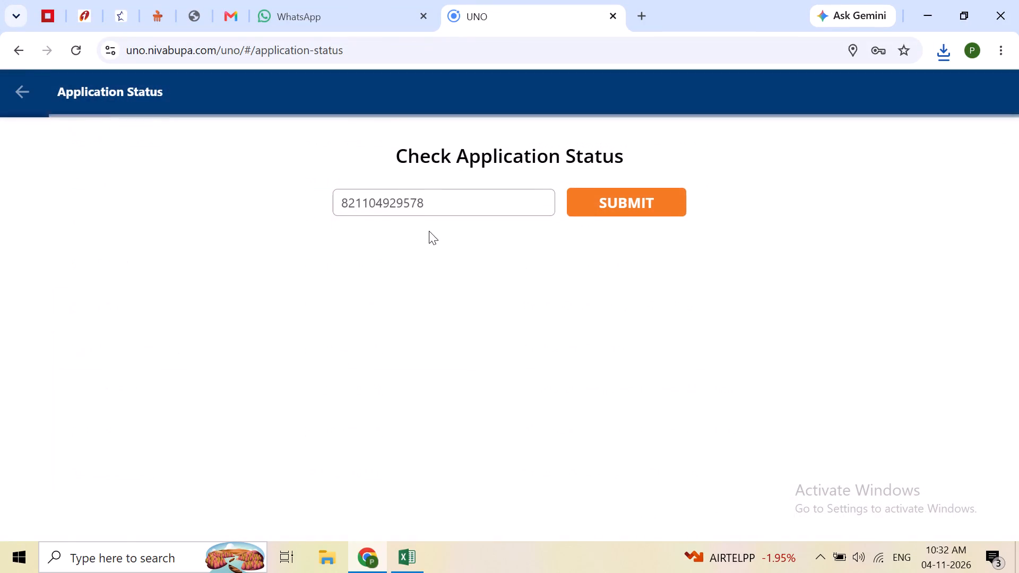
# Copy the full application number from the Check Application Status search field again.
pyautogui.doubleClick(409, 192)
pyautogui.hotkey('ctrl', 'c')
pyautogui.hotkey('ctrl', 'c')
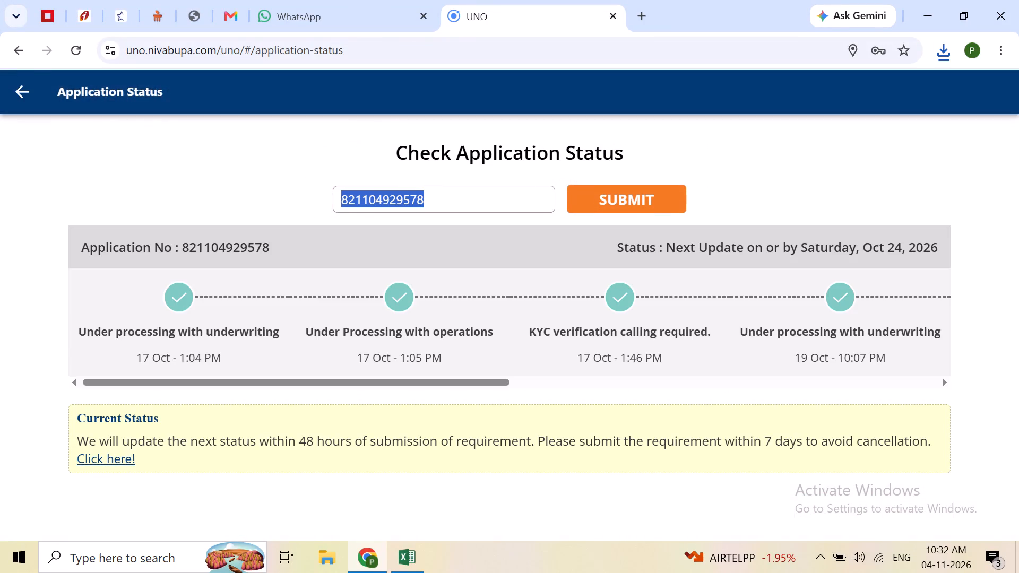
pyautogui.hotkey('ctrl', 'c')
pyautogui.hotkey('ctrl', 'c')
pyautogui.hotkey('ctrl', 'c')
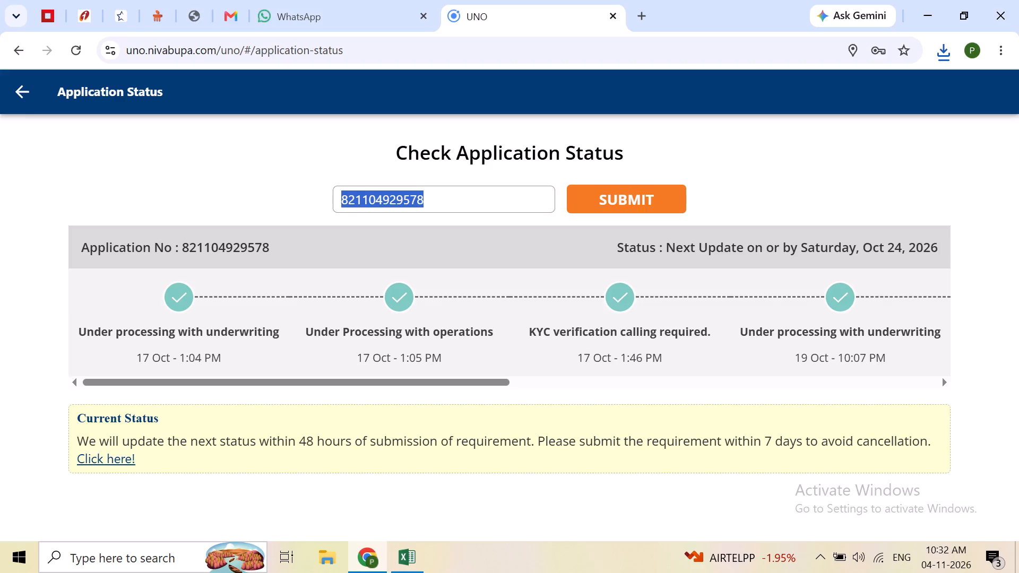
# Return to Services, open Create Service Request, and choose Proposer Stage Cancellation among the Policy Related request types.
pyautogui.click(11, 88)
pyautogui.click(672, 101)
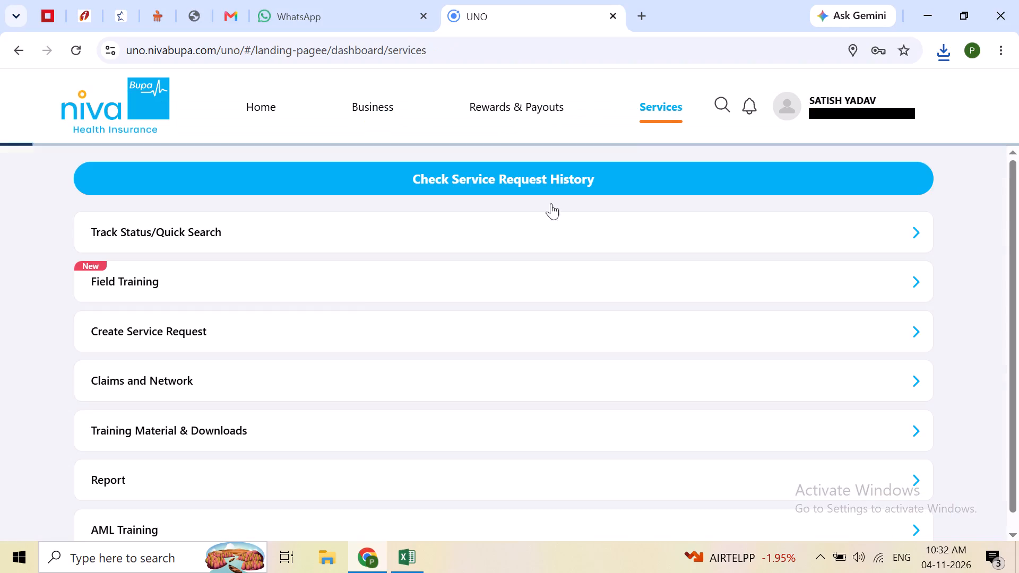
pyautogui.click(155, 329)
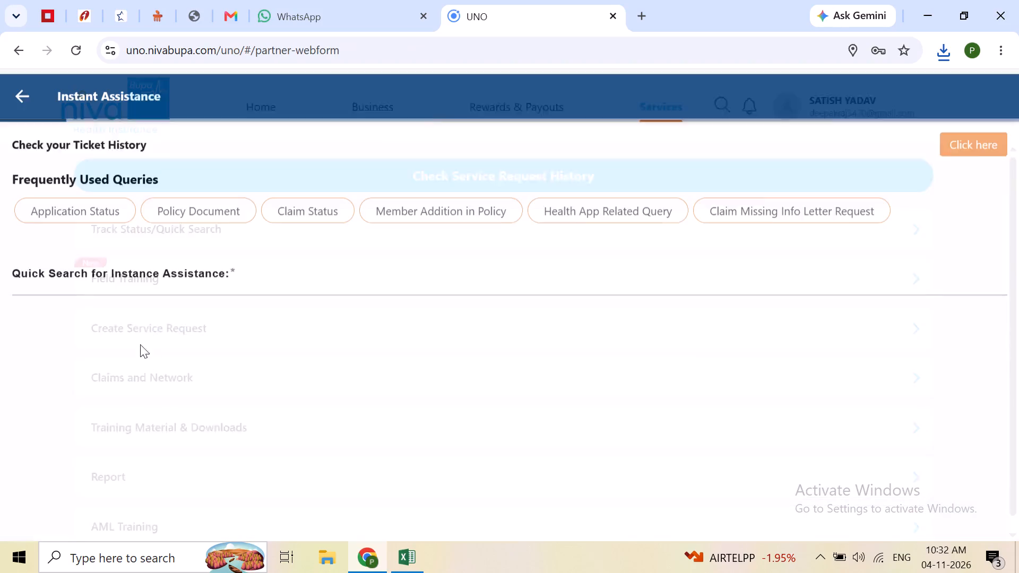
pyautogui.scroll(-3, 113, 387)
pyautogui.scroll(2, 106, 358)
pyautogui.click(86, 267)
pyautogui.scroll(-6, 76, 346)
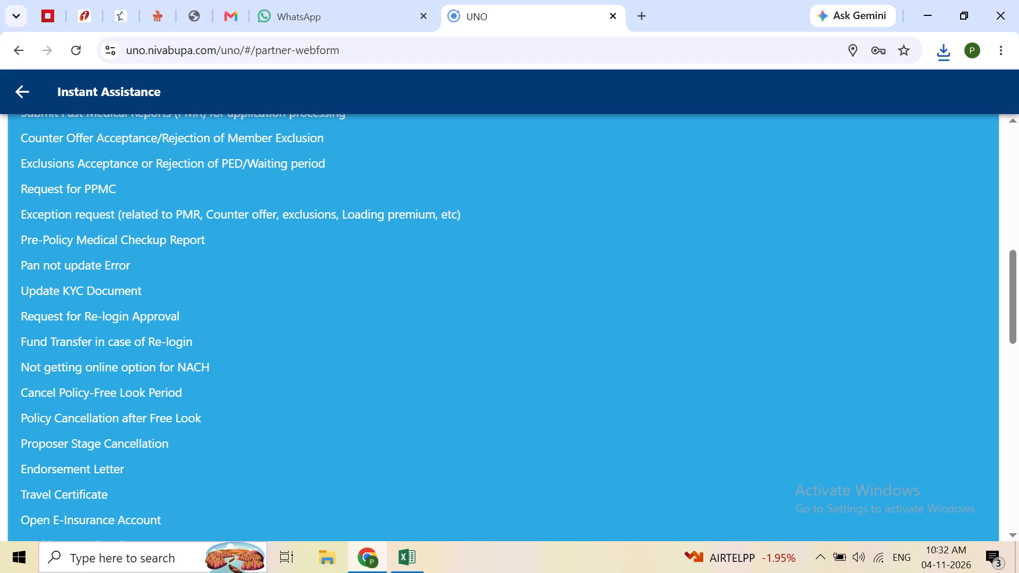
pyautogui.click(64, 423)
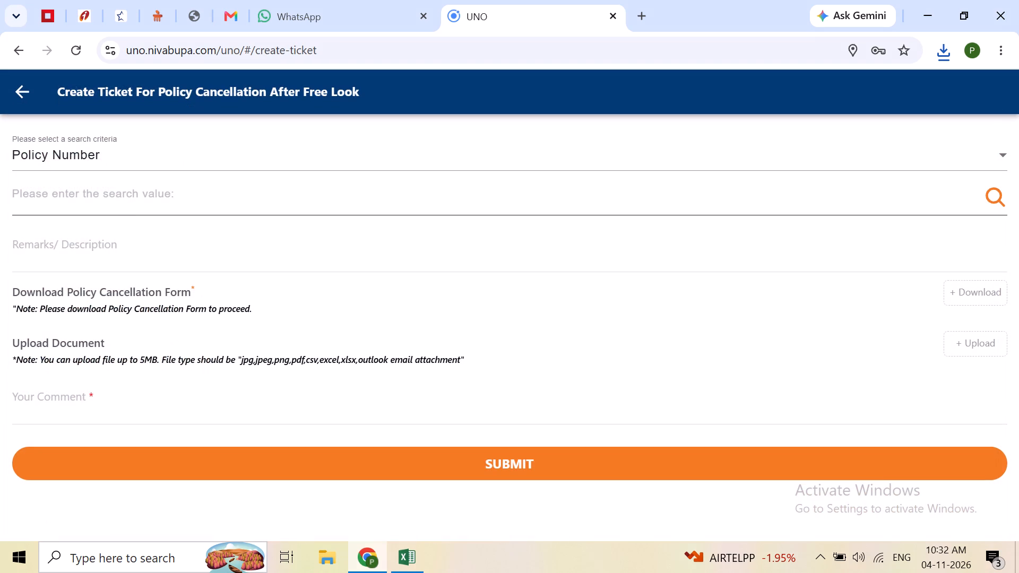
# Return to the request types, open the Proposer Stage Cancellation ticket form instead, and accept its disclaimer.
pyautogui.click(10, 85)
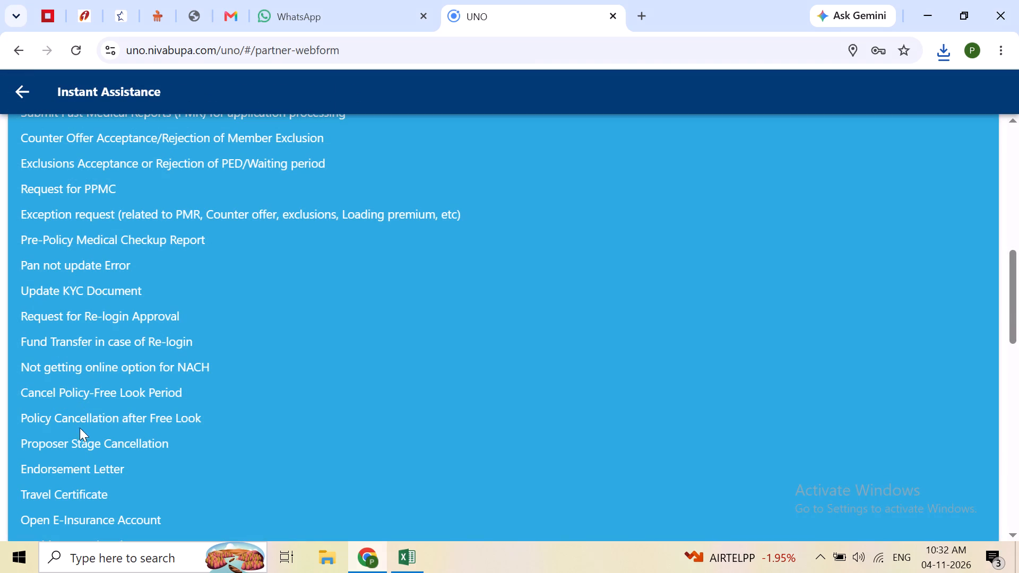
pyautogui.click(63, 438)
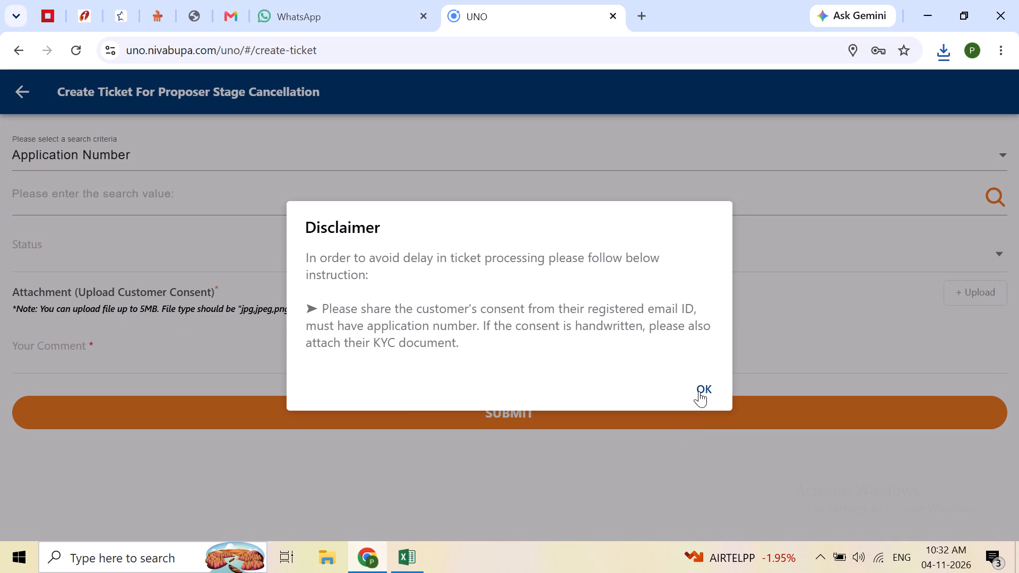
pyautogui.click(699, 391)
# Look up the customer's application on the ticket form using the copied application number.
pyautogui.click(292, 192)
pyautogui.hotkey('ctrl', 'v')
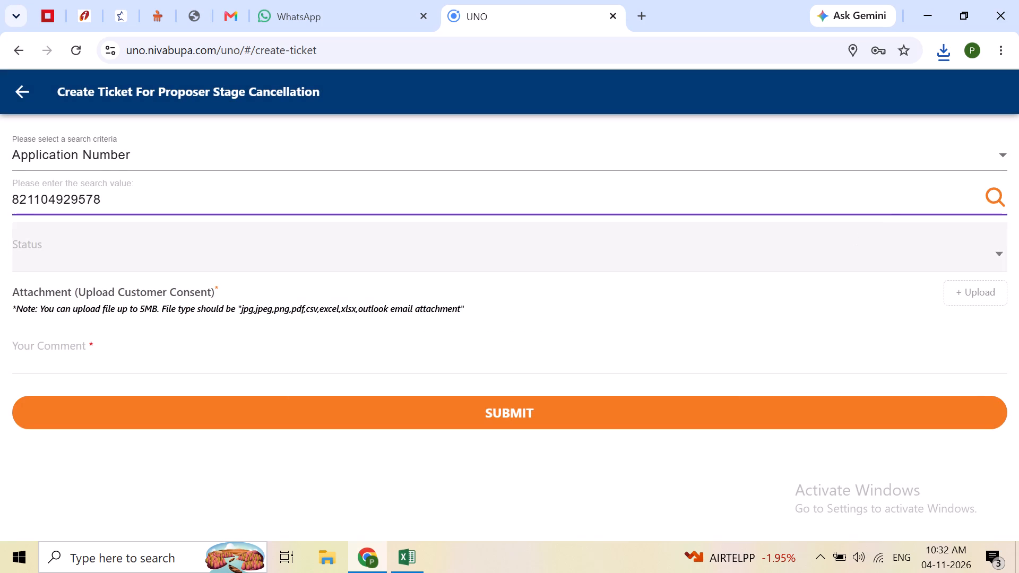
pyautogui.click(992, 199)
# Set the ticket's Status to Rejected.
pyautogui.click(436, 240)
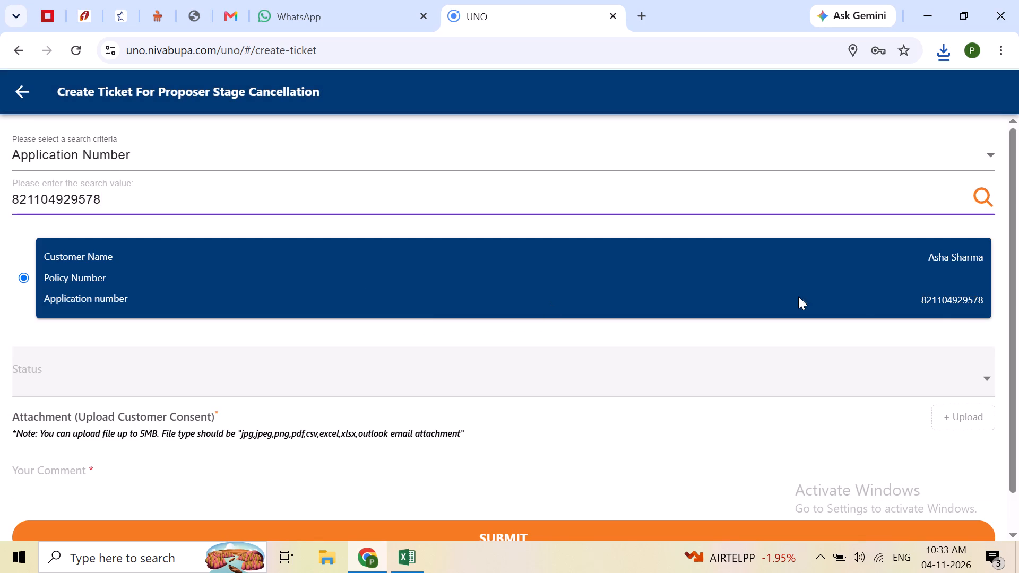
pyautogui.click(991, 389)
pyautogui.click(419, 322)
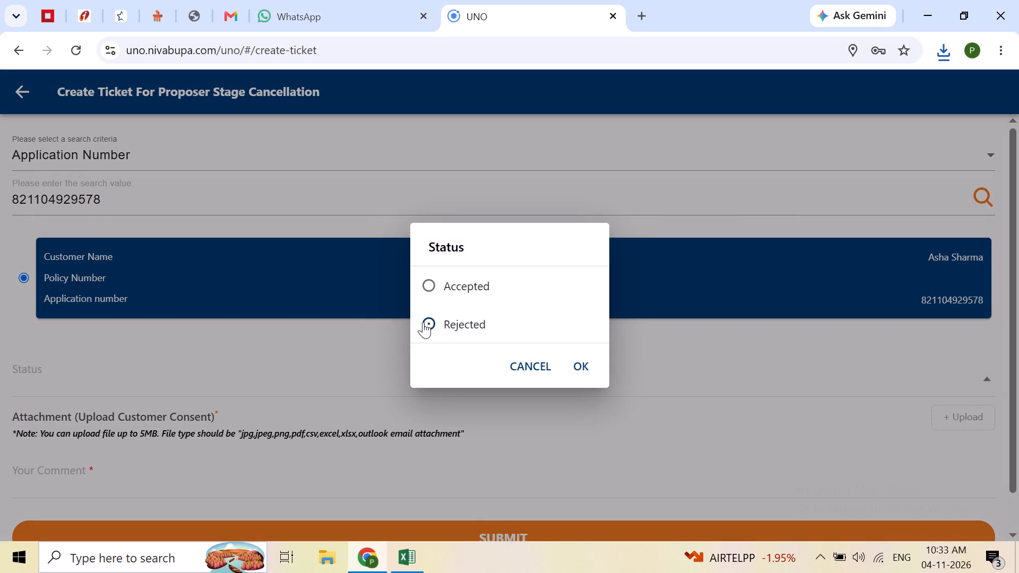
pyautogui.click(428, 325)
pyautogui.click(586, 367)
# Attach the WhatsApp images of 2026-11-04 at 10.32.08 AM and 10.32.18 AM from Downloads as the customer consent.
pyautogui.scroll(-3, 611, 365)
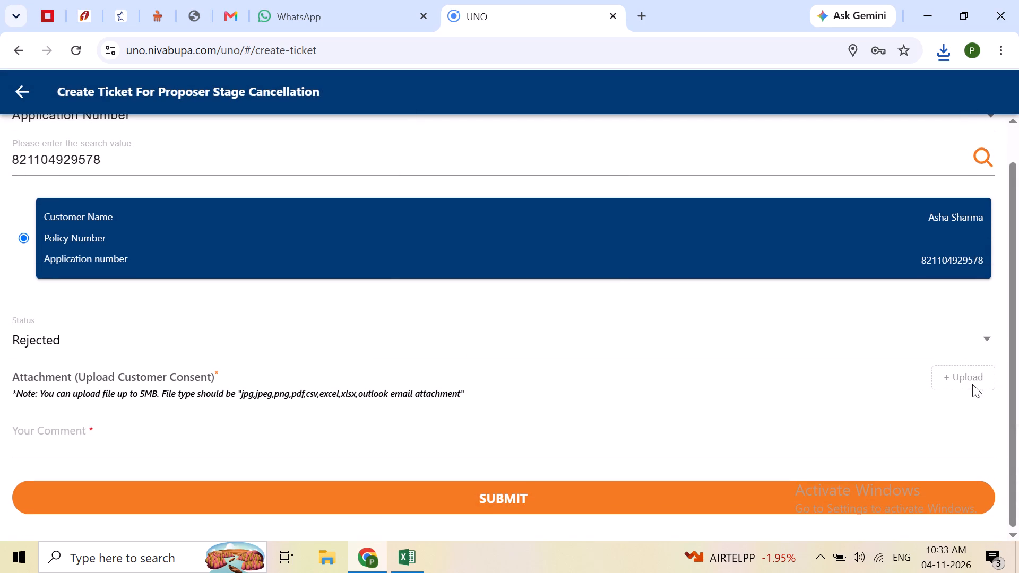
pyautogui.click(964, 372)
pyautogui.click(302, 149)
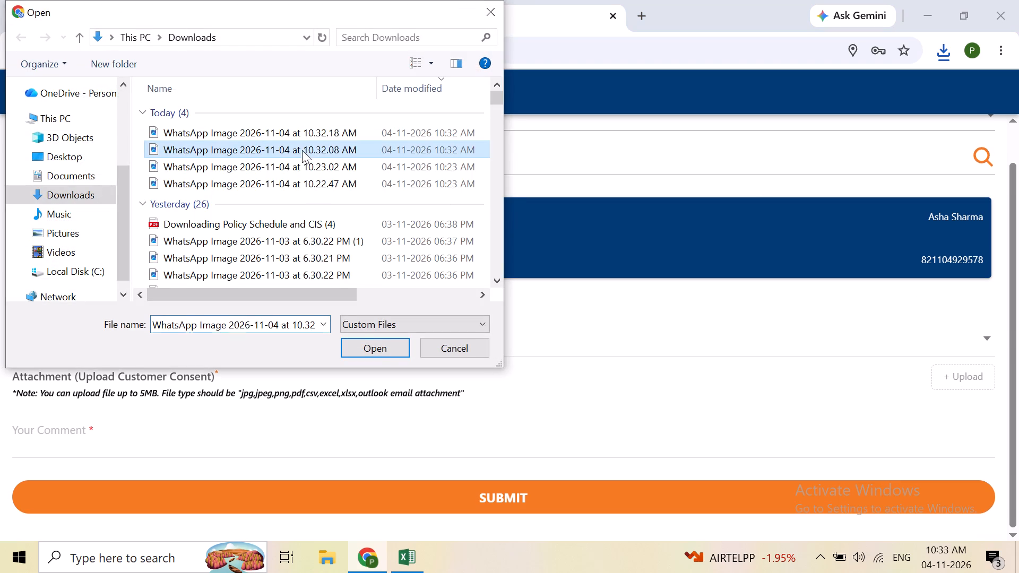
pyautogui.click(375, 350)
pyautogui.click(969, 372)
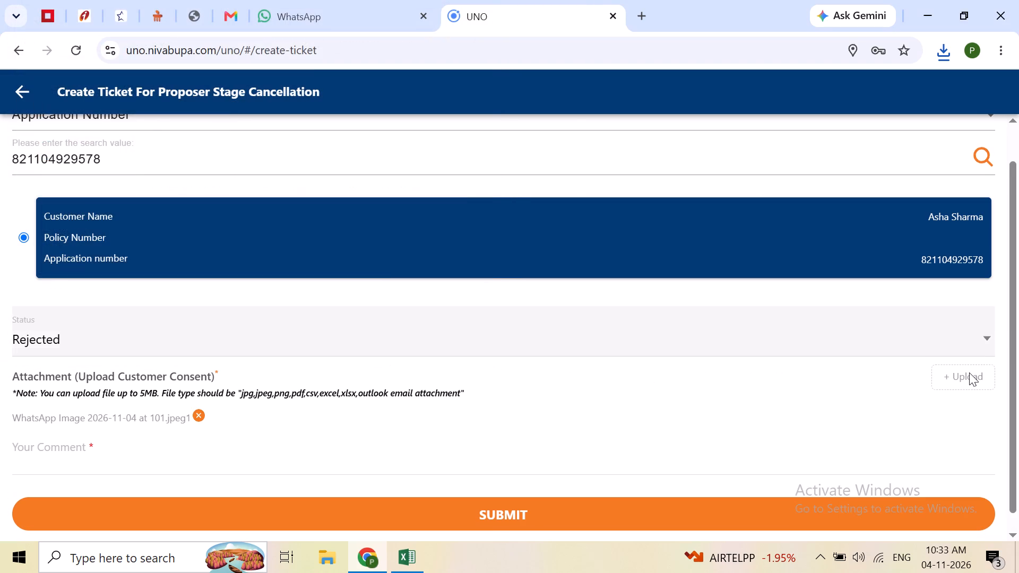
pyautogui.click(350, 135)
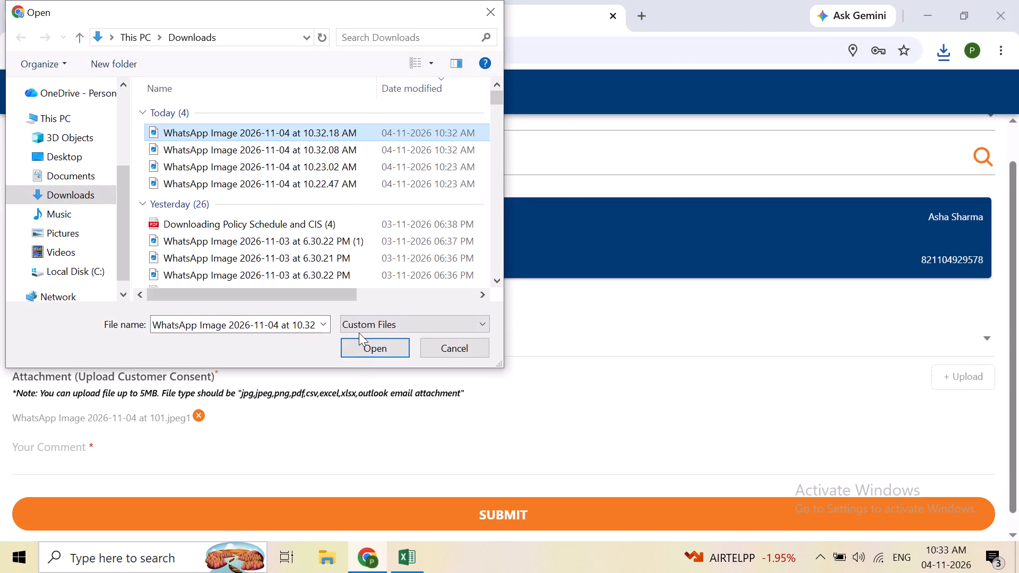
pyautogui.click(364, 346)
# Enter "Refund" as the comment and submit the Proposer Stage Cancellation ticket.
pyautogui.scroll(-3, 376, 389)
pyautogui.click(307, 440)
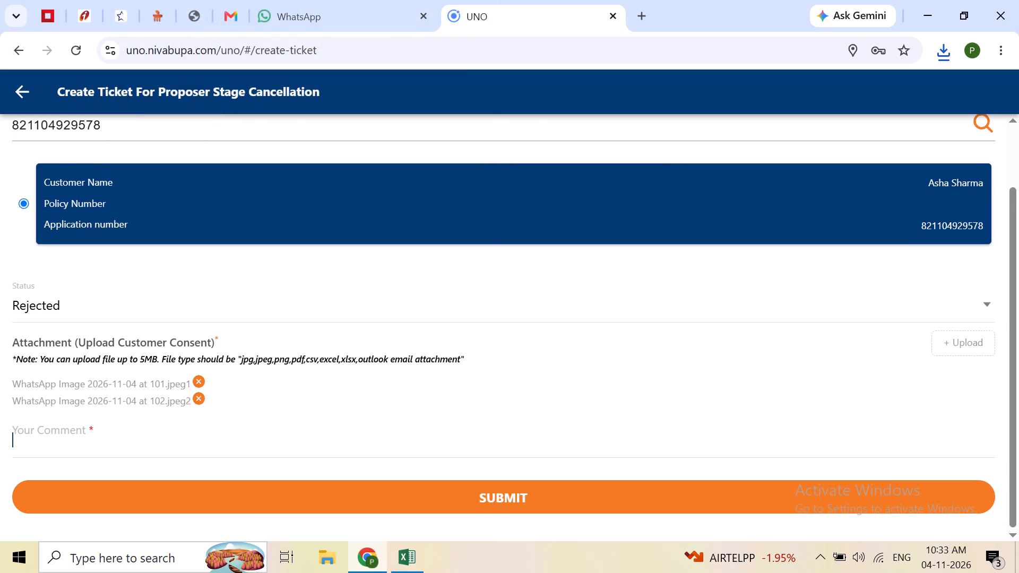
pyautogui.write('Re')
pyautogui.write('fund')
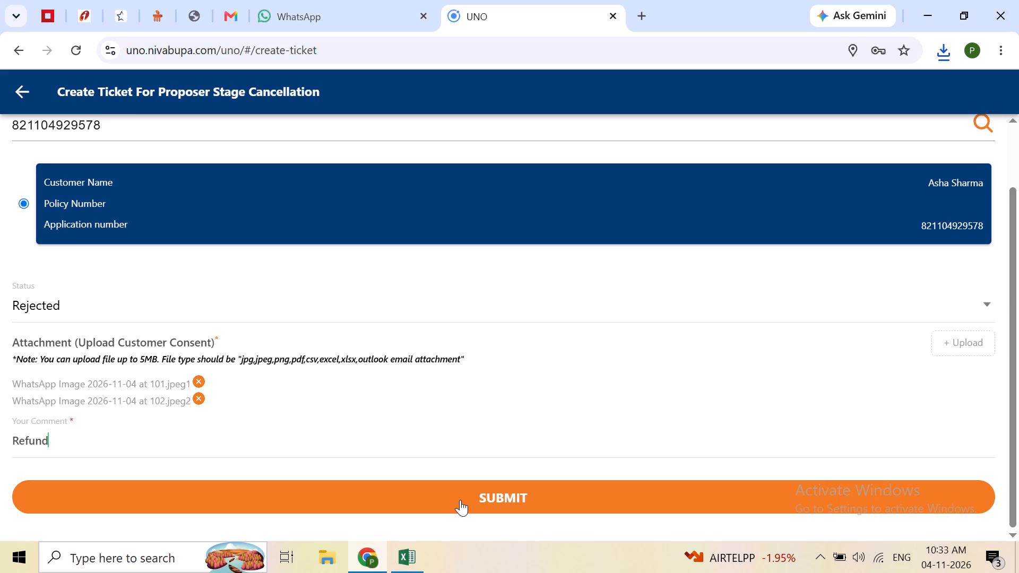
pyautogui.click(460, 500)
# Start a rectangular screen snip to capture the ticket acknowledgement together with the form details.
pyautogui.scroll(3, 401, 454)
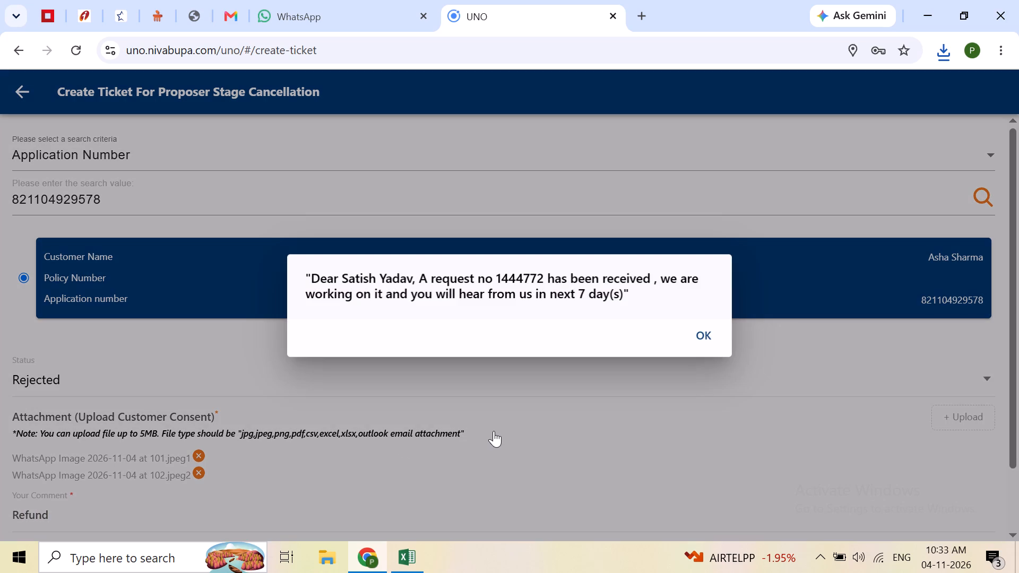
pyautogui.press('shift+super+s')
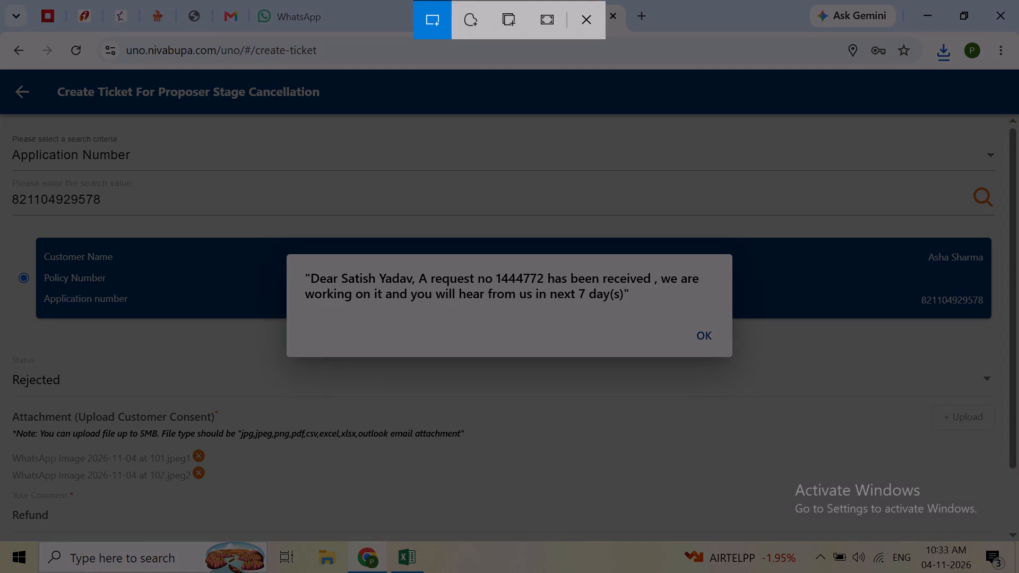
# Capture a rectangular screen snip of the Proposer Stage Cancellation ticket page with its request confirmation message.
pyautogui.moveTo(0, 63); pyautogui.dragTo(0, 231)
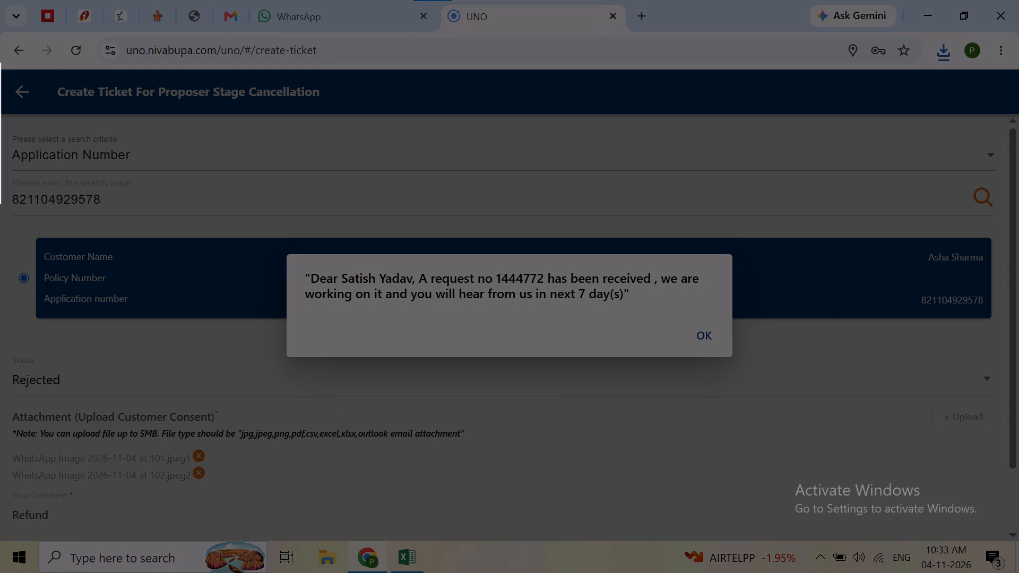
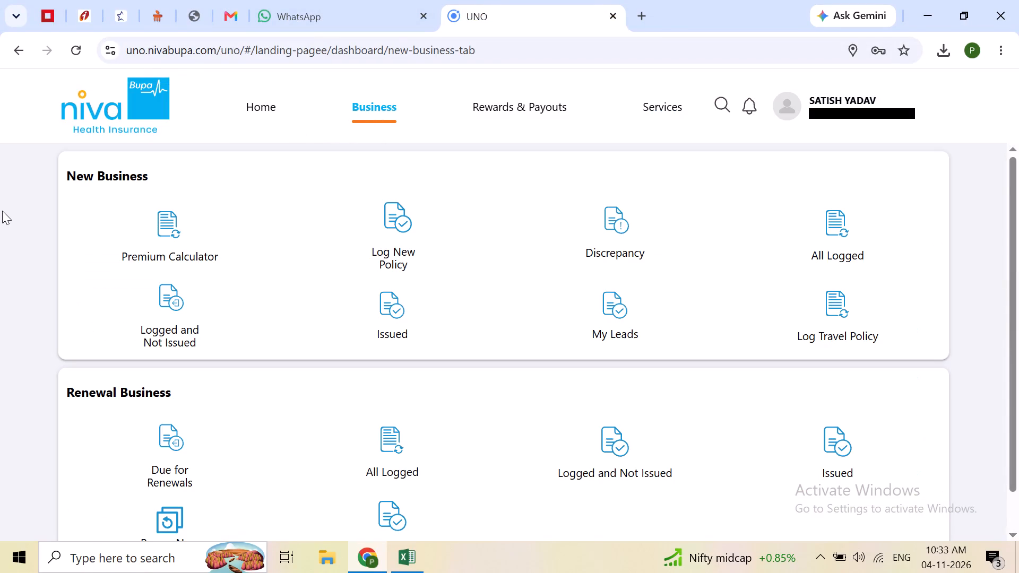
# Open the new business Logged and Not Issued report for the last 30 days and show 50 items per page.
pyautogui.tripleClick(169, 294)
pyautogui.click(169, 294)
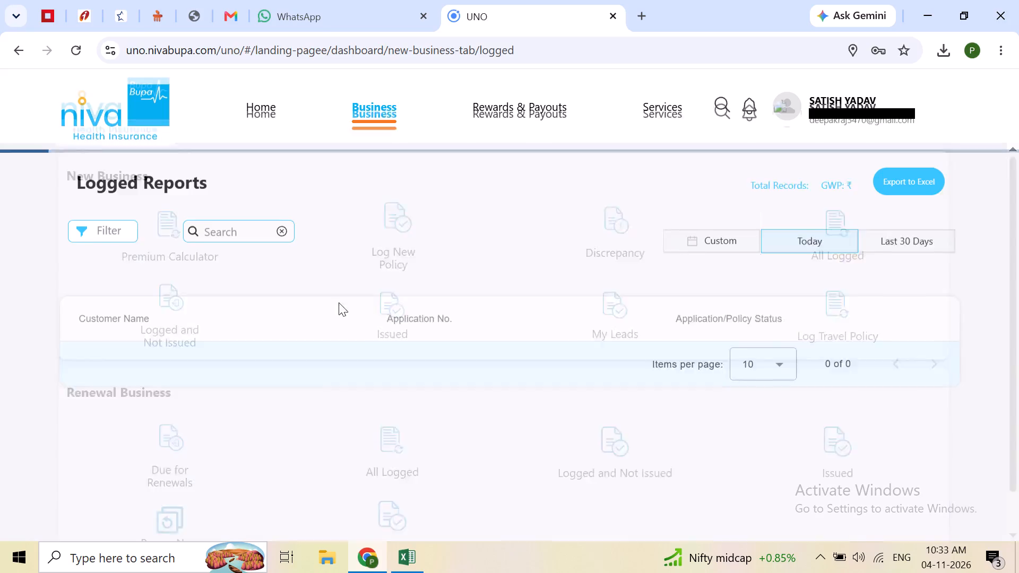
pyautogui.click(948, 228)
pyautogui.scroll(-7, 559, 368)
pyautogui.scroll(-1, 694, 428)
pyautogui.click(715, 524)
pyautogui.click(710, 437)
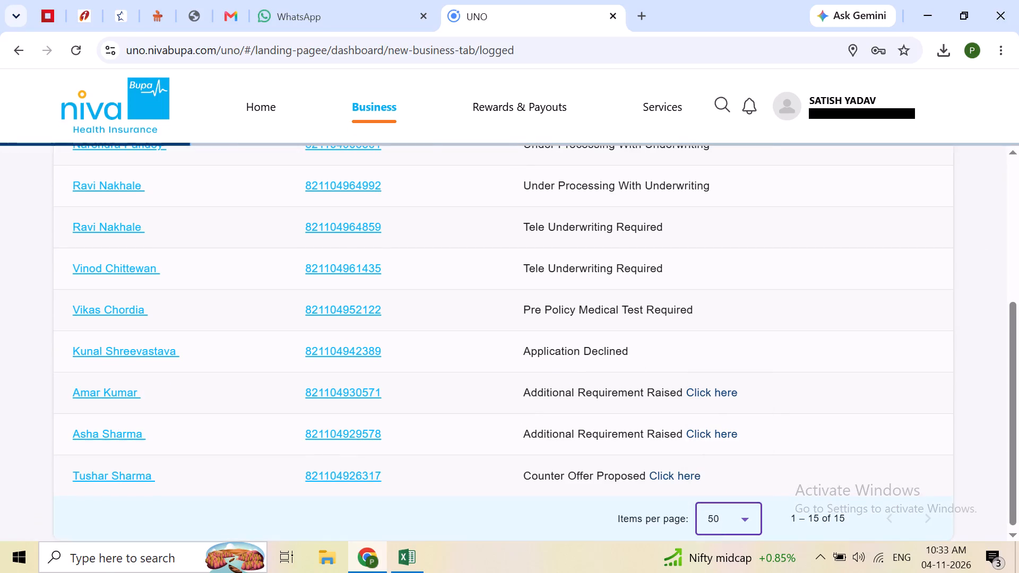
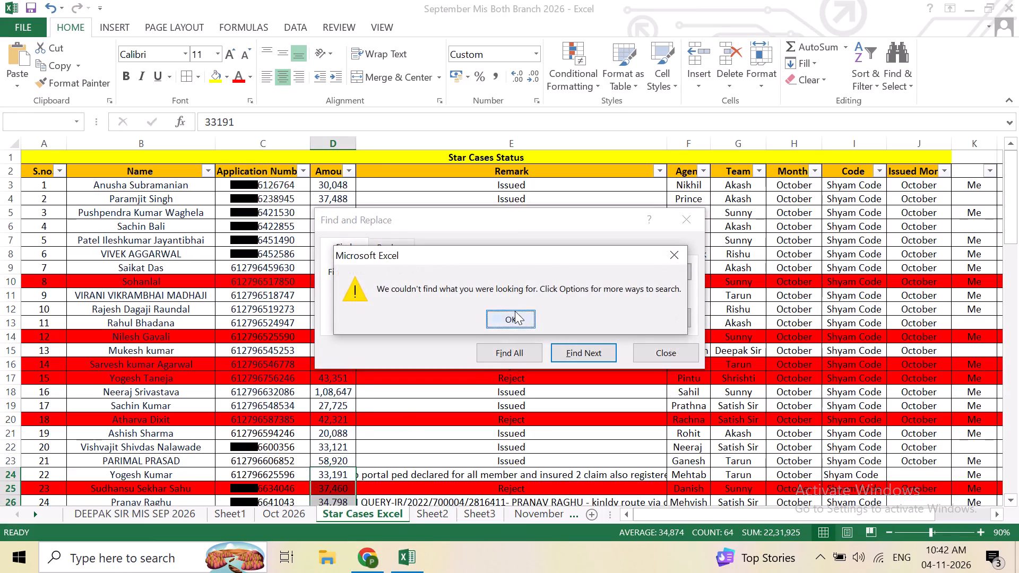
# Search the Star Cases sheet for the copied application number and go to the Remark cell of the matching case.
pyautogui.click(686, 216)
pyautogui.click(460, 419)
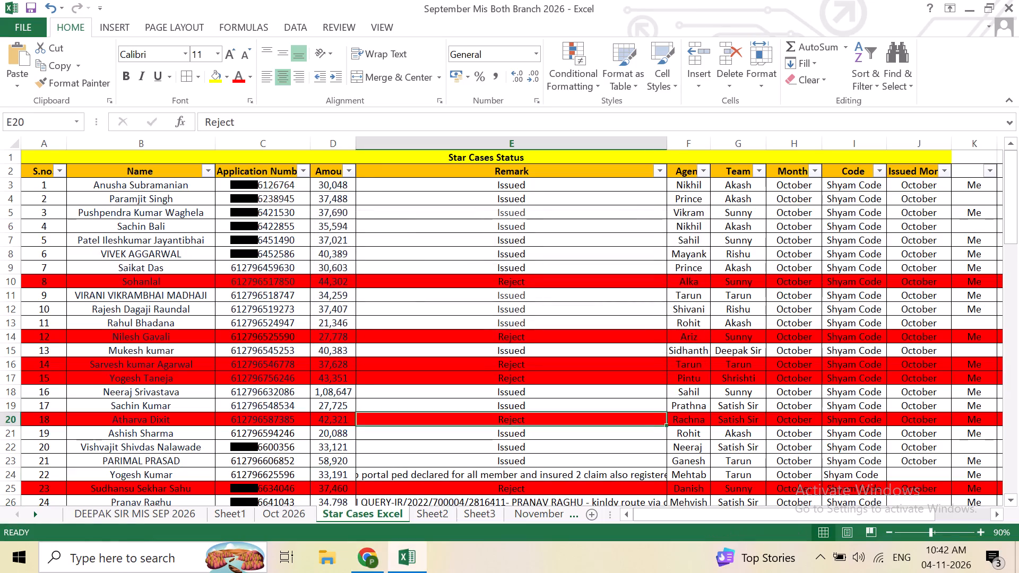
pyautogui.hotkey('ctrl', 'f')
pyautogui.hotkey('ctrl', 'v')
pyautogui.press('Return')
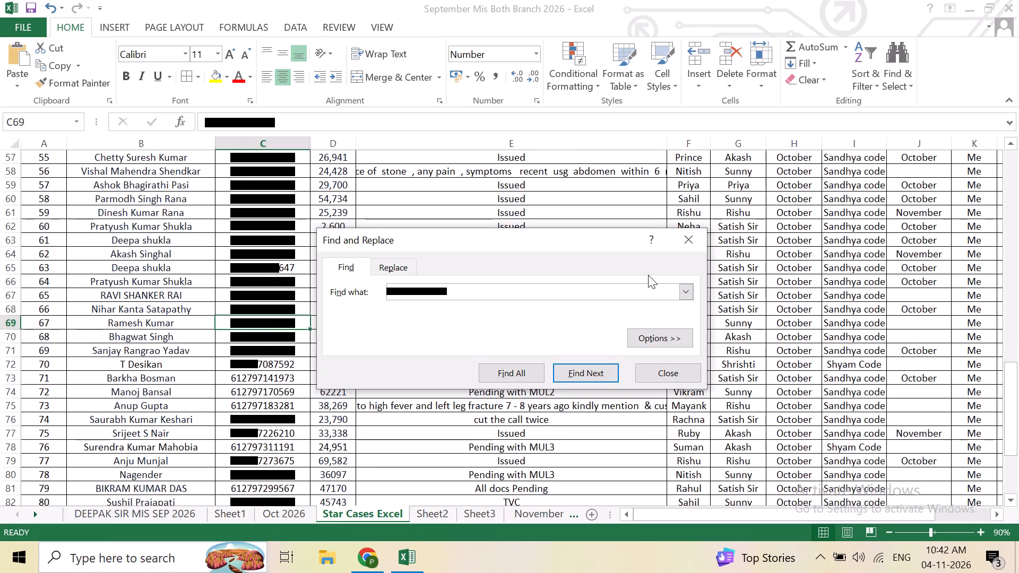
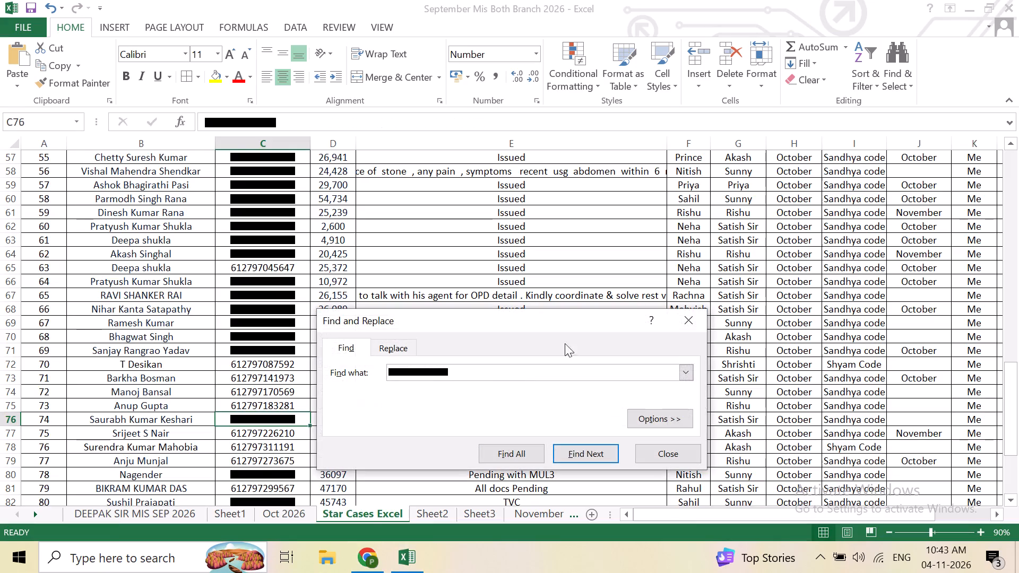
# Leave the proposal number search and move to the amount cell of the matched case in row 76 of the Star Cases sheet.
pyautogui.click(688, 321)
pyautogui.press('Right')
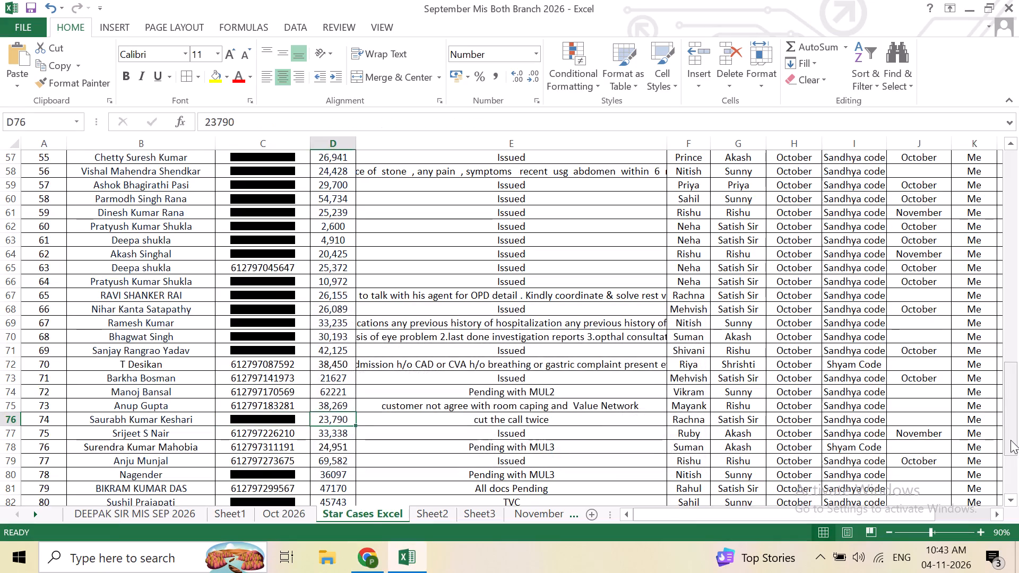
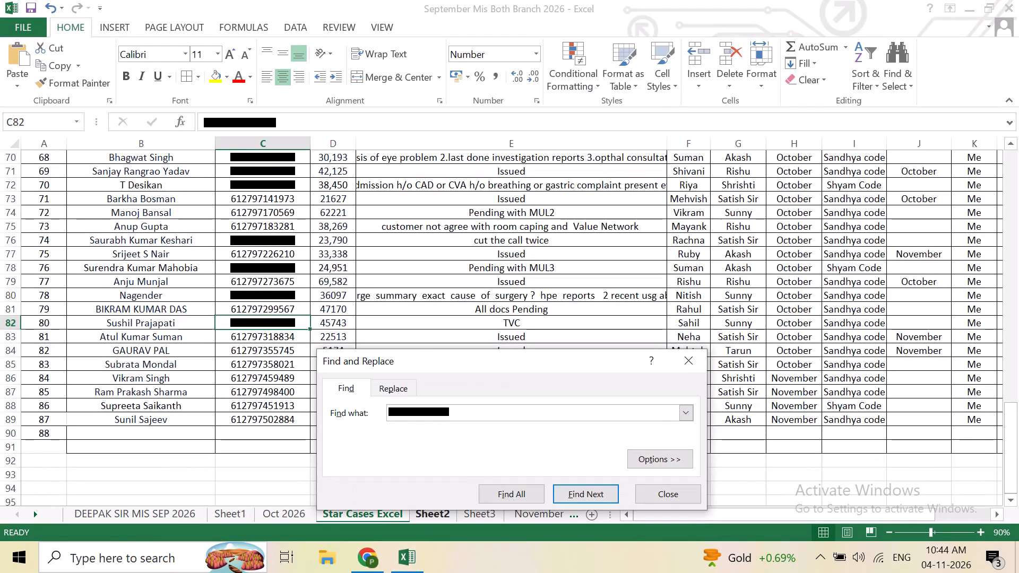
# Close the Find and Replace dialog over the Star Cases Excel sheet.
pyautogui.click(686, 363)
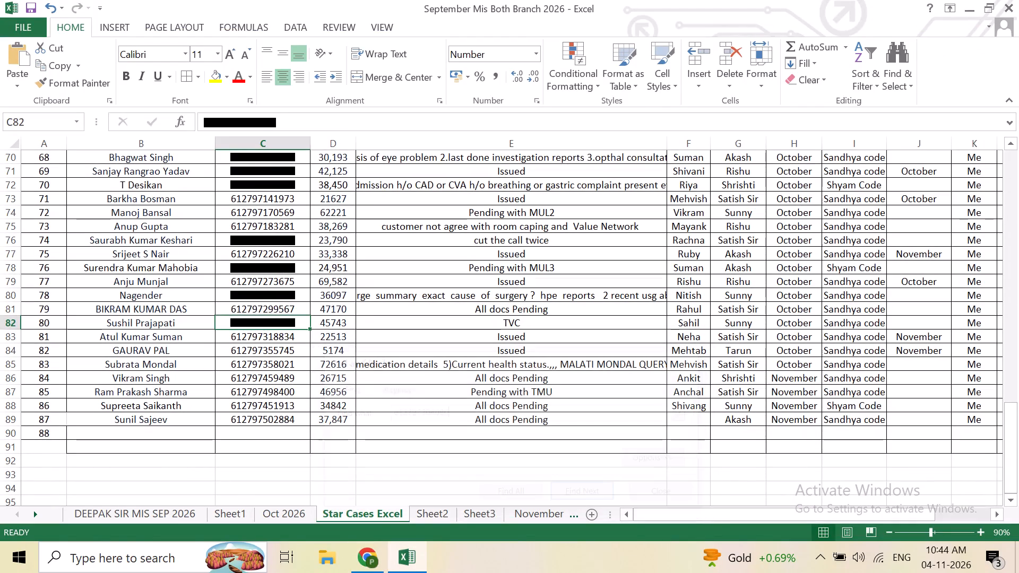
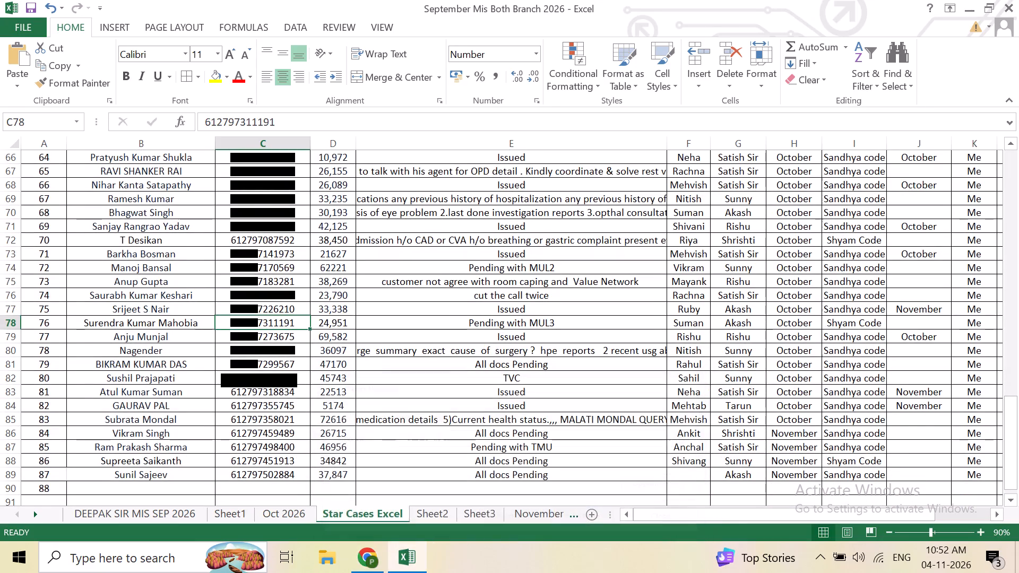
# Set the status of case 76 in row 78 of the Star Cases Excel sheet to "Port Cell" and save the workbook.
pyautogui.press('Right')
pyautogui.press('Right')
pyautogui.hotkey('shift', 'p')
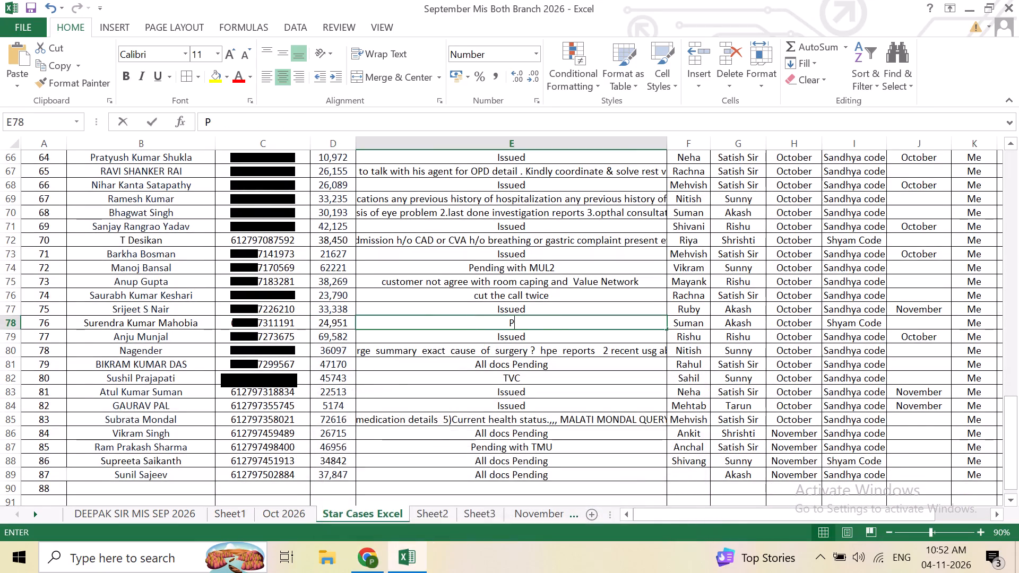
pyautogui.write('ort Cell')
pyautogui.press('Return')
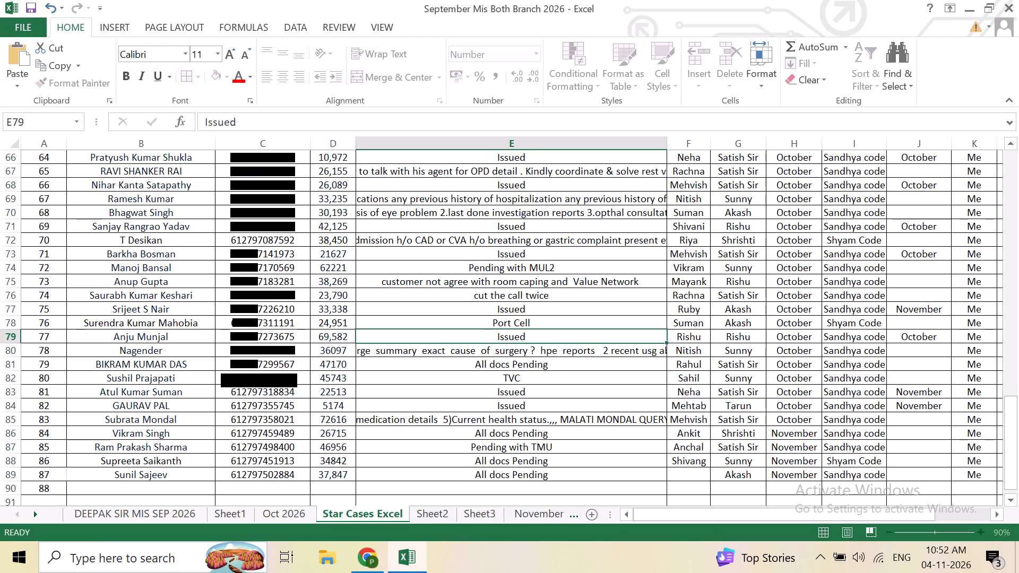
pyautogui.hotkey('ctrl', 's')
# Review the entries across row 78, from the serial number through the agent, manager, month and code columns.
pyautogui.press('Up')
pyautogui.press('Left')
pyautogui.press('Left')
pyautogui.press('Left')
pyautogui.press('Left')
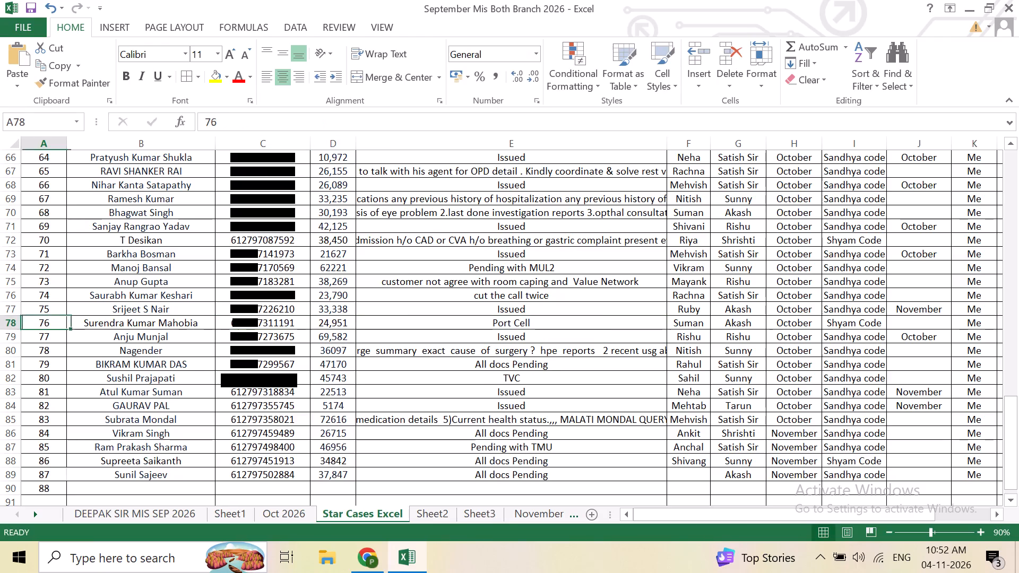
pyautogui.press('Right')
pyautogui.press('Right')
pyautogui.press('Right')
pyautogui.press('Right')
pyautogui.press('Right')
pyautogui.press('Right')
pyautogui.press('Right')
pyautogui.press('Right')
pyautogui.press('Left')
pyautogui.press('Left')
pyautogui.press('Left')
pyautogui.press('Left')
pyautogui.press('Left')
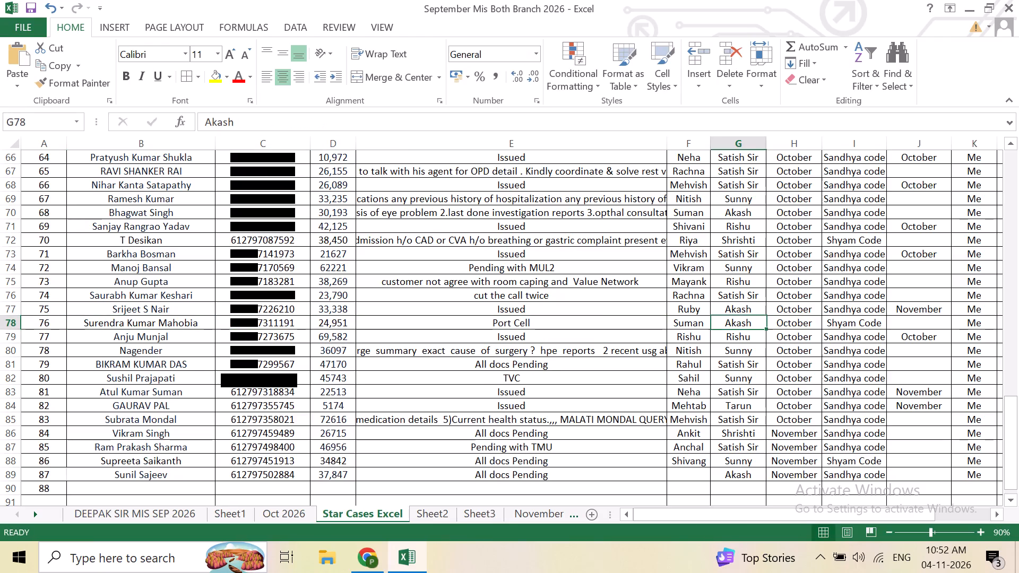
pyautogui.press('Right')
pyautogui.press('Right')
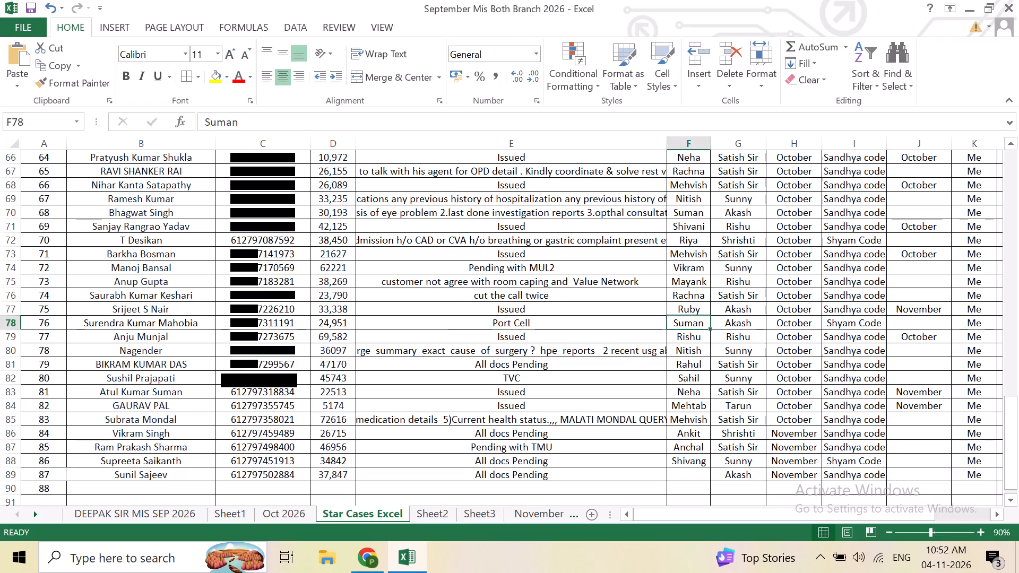
pyautogui.press('Right')
pyautogui.press('Right')
pyautogui.press('Right')
pyautogui.press('Right')
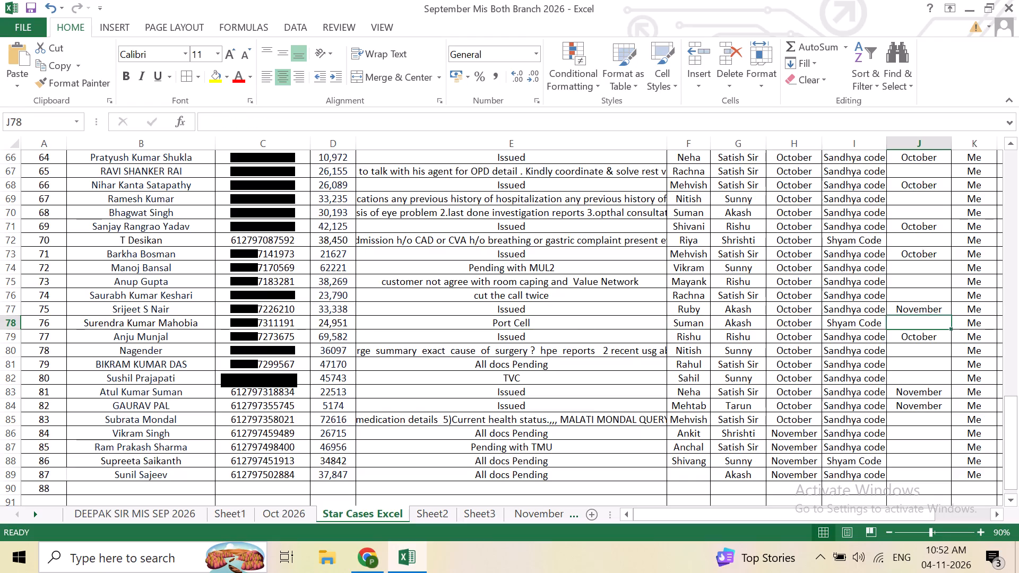
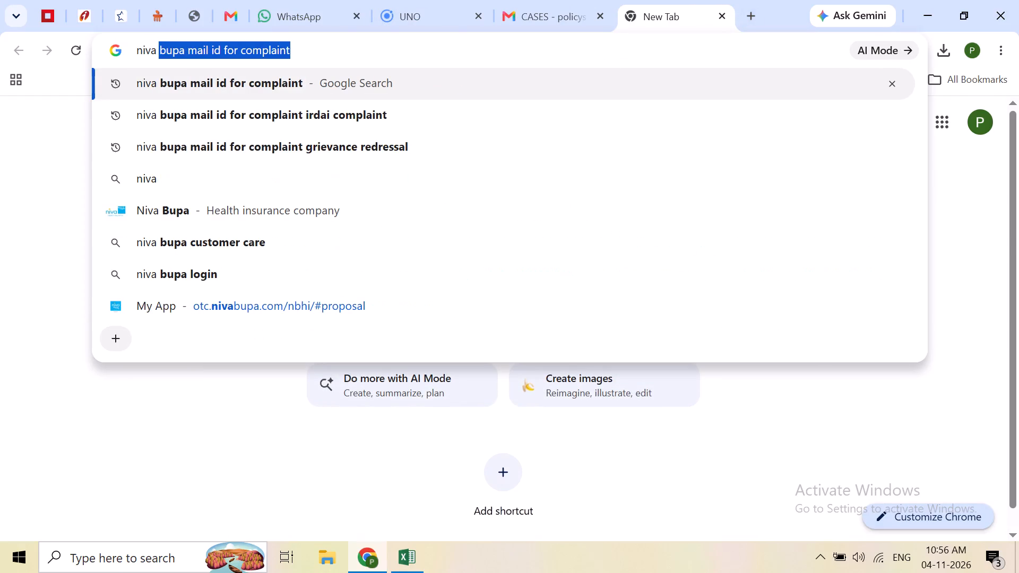
# Search the web for "niva application status" in the new browser tab.
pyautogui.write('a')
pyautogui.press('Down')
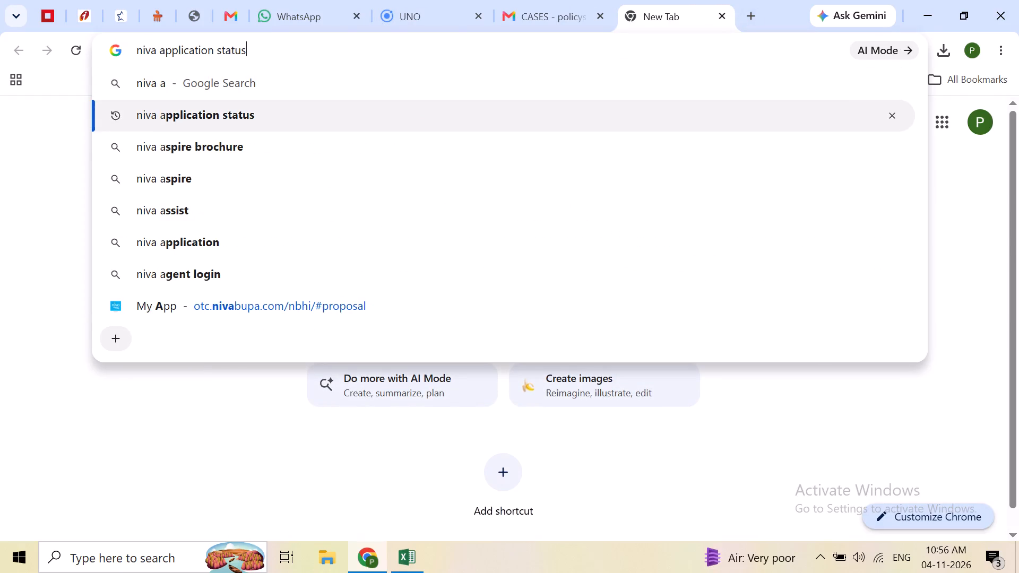
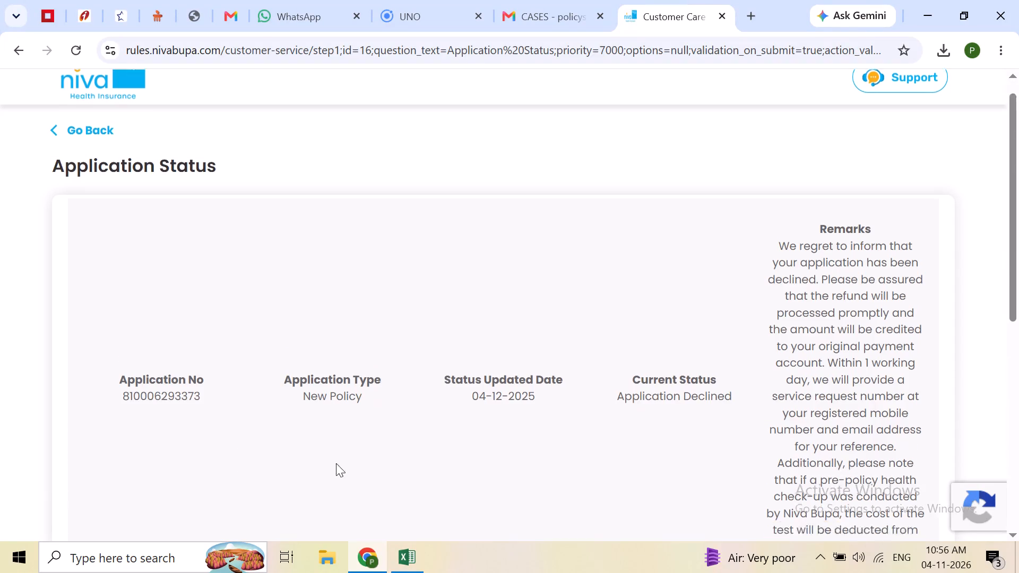
# Review the Niva Bupa application's status details, remarks and progress timeline on the Application Status page.
pyautogui.scroll(-3, 336, 463)
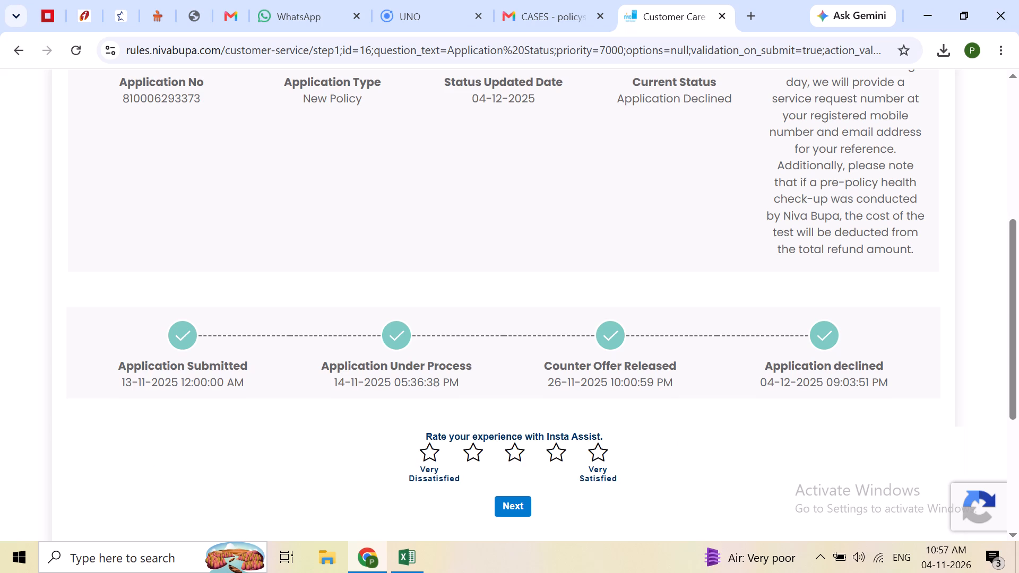
pyautogui.scroll(-1, 303, 308)
pyautogui.scroll(3, 296, 306)
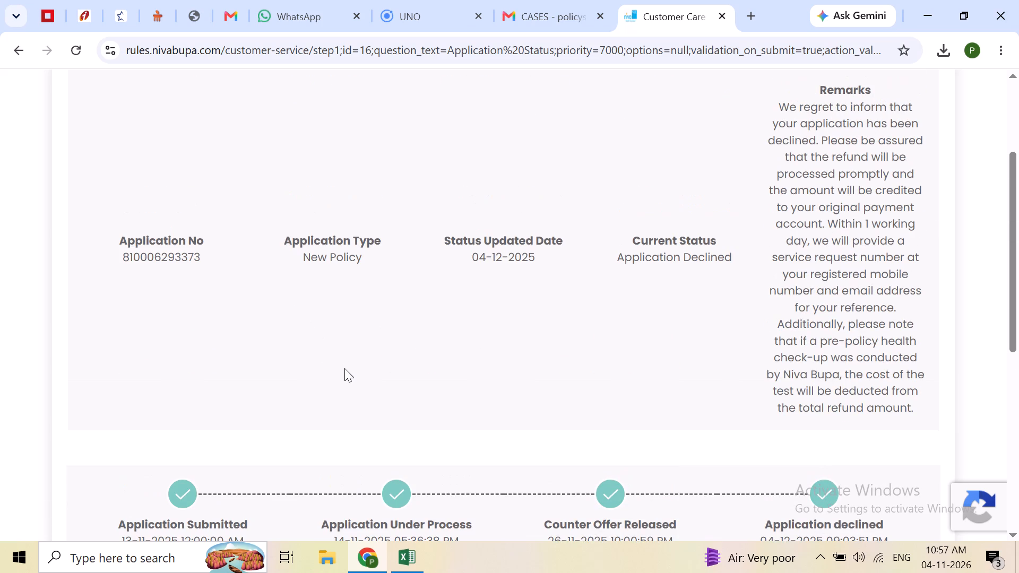
pyautogui.scroll(-1, 362, 369)
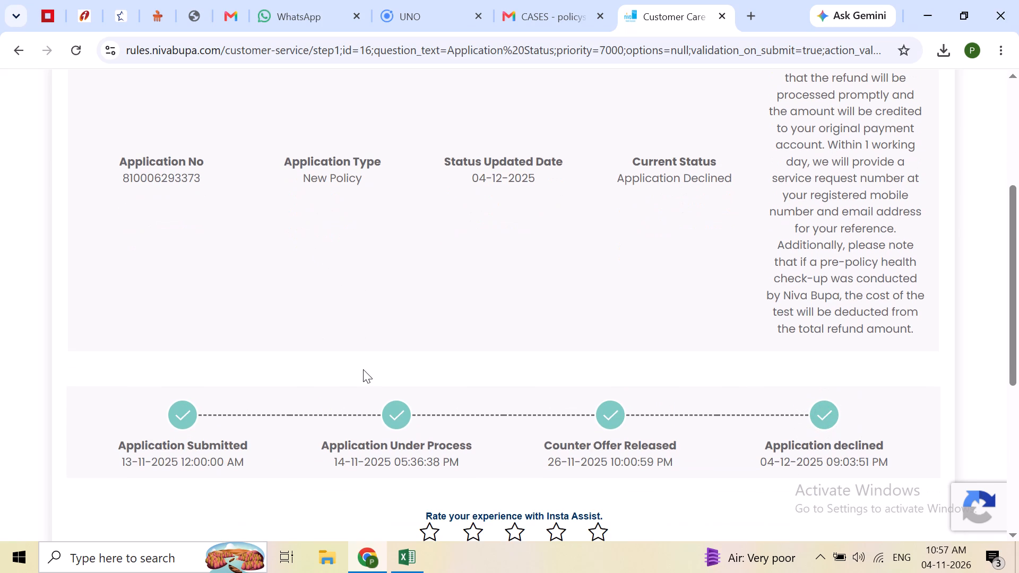
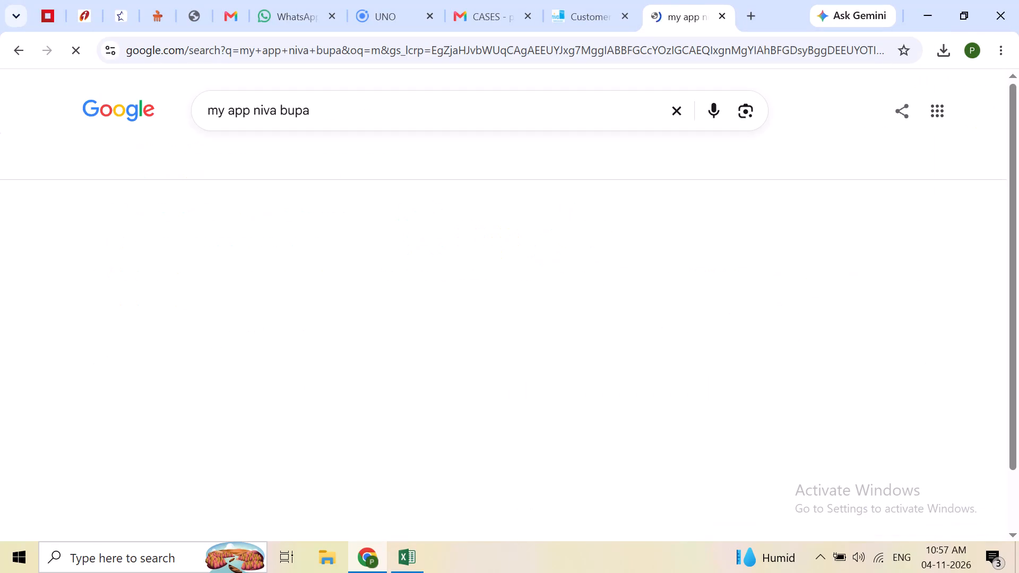
# Open the Niva Bupa My App site from the search results for "my app niva bupa".
pyautogui.click(93, 264)
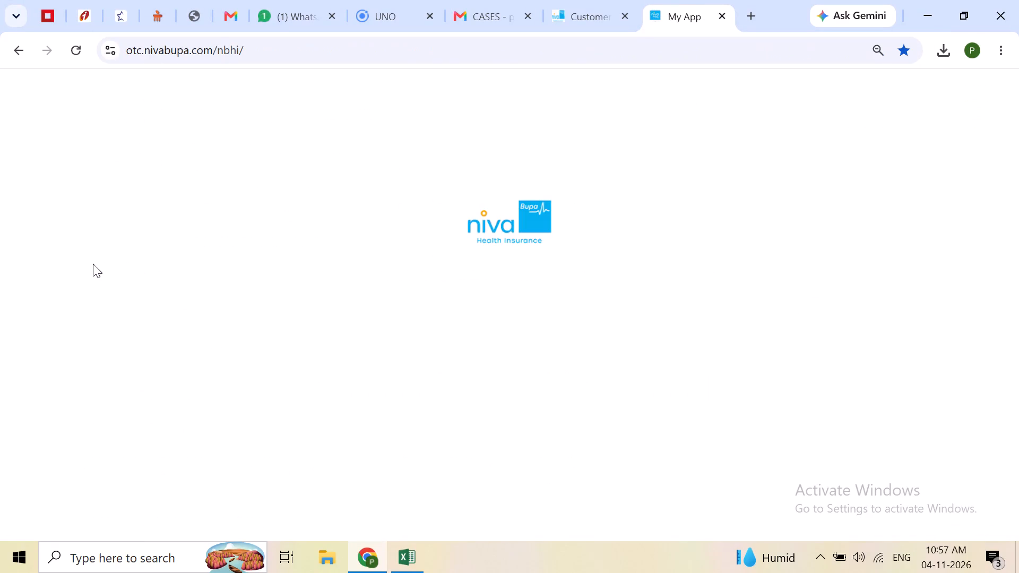
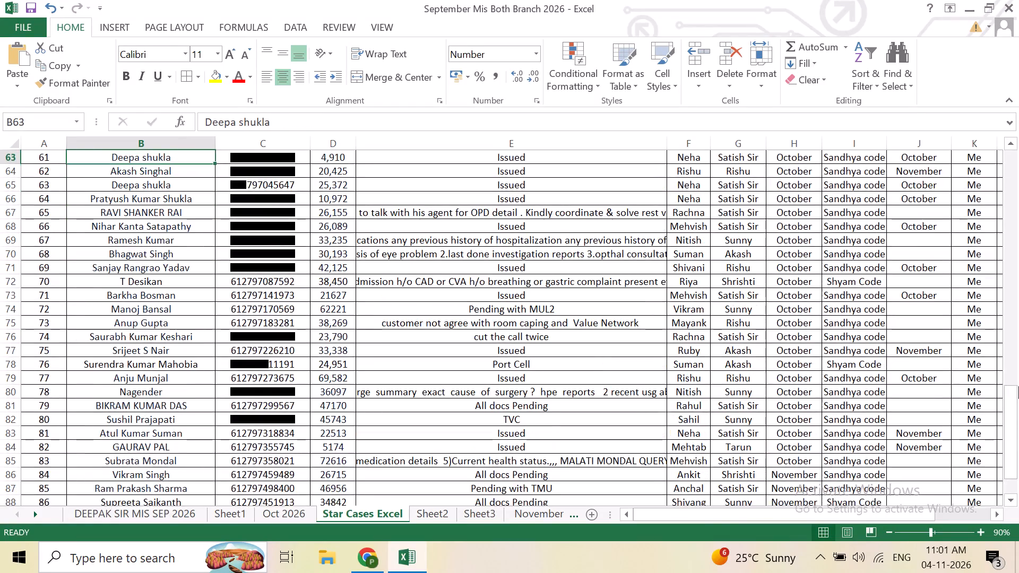
# Look through the cases above row 63 of the Star Cases Excel sheet, moving up the customer name column.
pyautogui.press('Up')
pyautogui.press('Up')
pyautogui.press('Up')
pyautogui.press('Up')
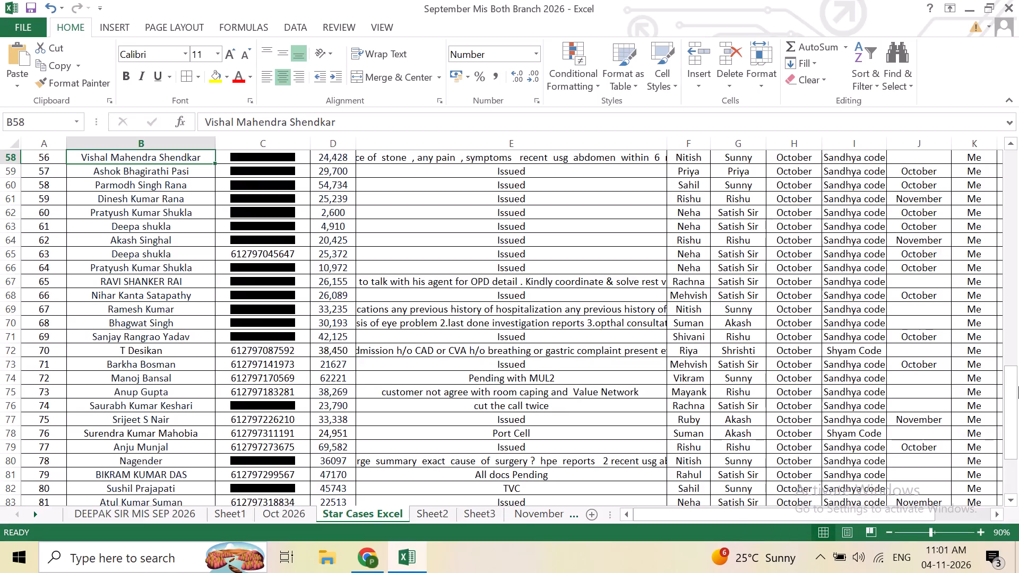
# Review the customer names and case statuses in the Star Cases Excel sheet, working upward from row 58 to row 31.
pyautogui.press('Up')
pyautogui.press('Up')
pyautogui.press('Up')
pyautogui.press('Up')
pyautogui.press('Up')
pyautogui.press('Up')
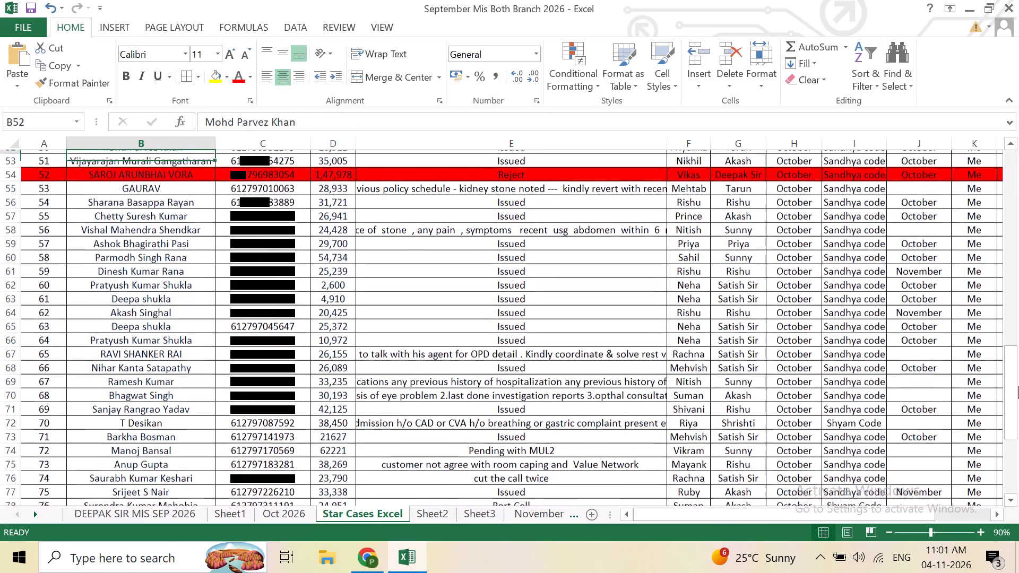
pyautogui.press('Up')
pyautogui.press('Up')
pyautogui.press('Up')
pyautogui.press('Up')
pyautogui.press('Up')
pyautogui.press('Up')
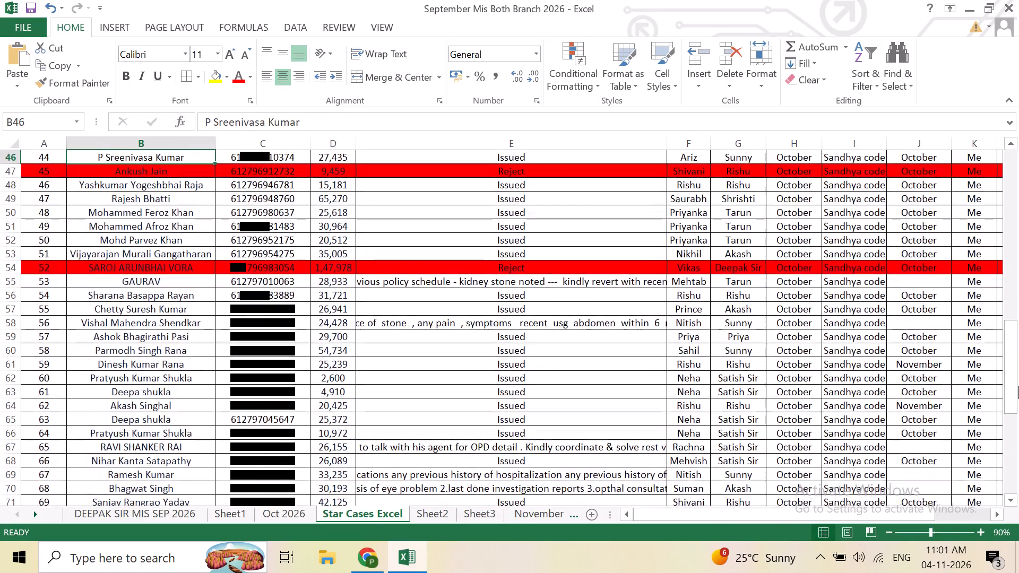
pyautogui.press('Up')
pyautogui.press('Up')
pyautogui.press('Up')
pyautogui.press('Up')
pyautogui.press('Up')
pyautogui.press('Up')
pyautogui.press('Up')
pyautogui.press('Up')
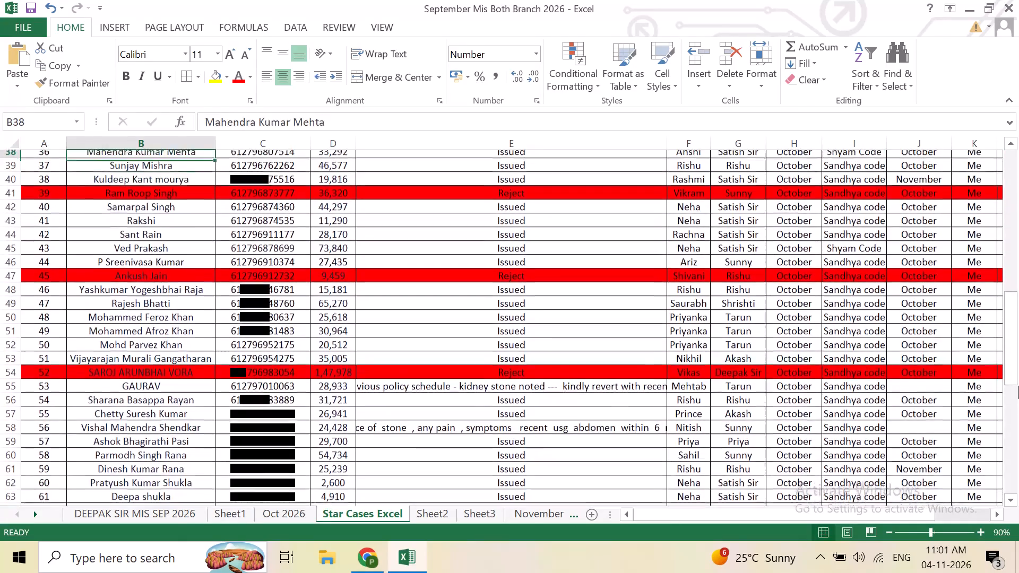
pyautogui.press('Up')
pyautogui.press('Up')
pyautogui.press('Up')
pyautogui.press('Up')
pyautogui.press('Up')
pyautogui.press('Up')
pyautogui.press('Up')
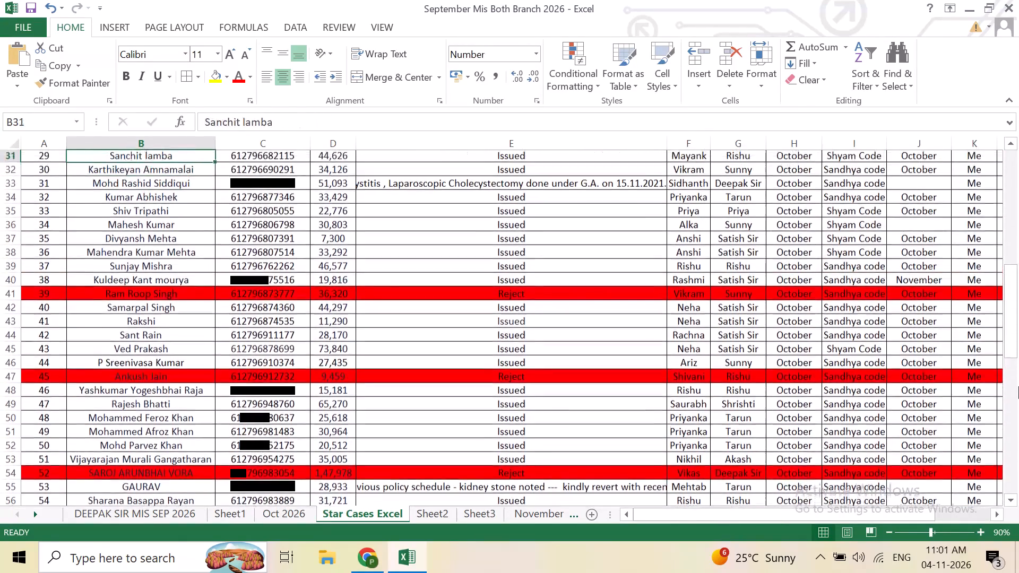
# Set the status of case 31 in row 33 of the Star Cases Excel sheet to "Send" and save the workbook.
pyautogui.press('Down')
pyautogui.press('Down')
pyautogui.press('Down')
pyautogui.press('Right')
pyautogui.press('Up')
pyautogui.press('Right')
pyautogui.press('Right')
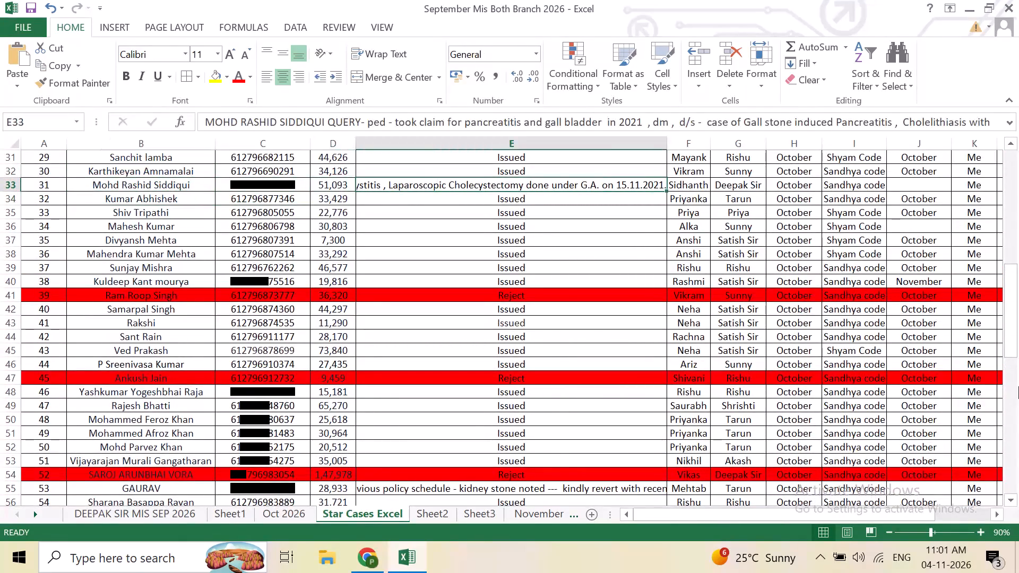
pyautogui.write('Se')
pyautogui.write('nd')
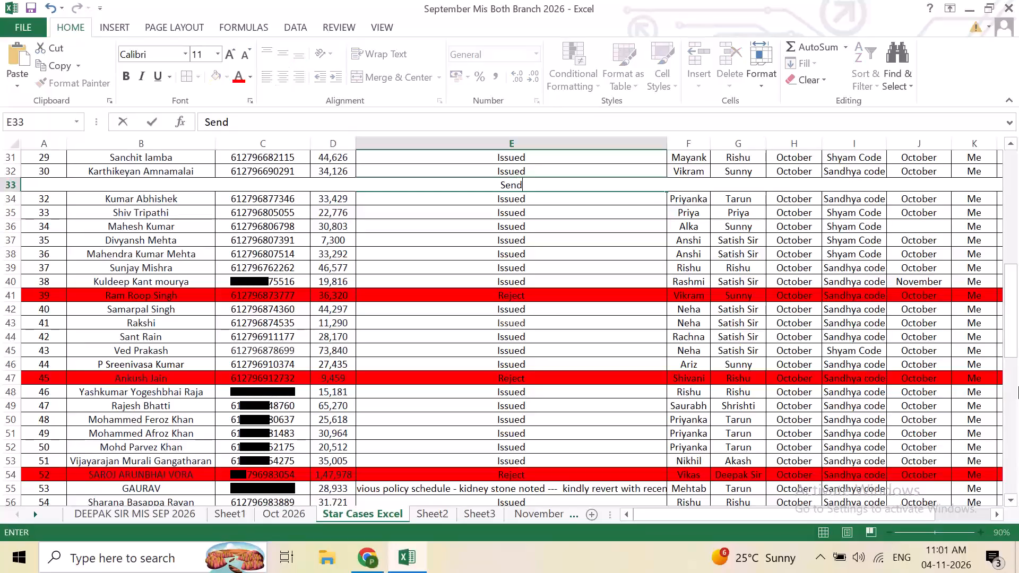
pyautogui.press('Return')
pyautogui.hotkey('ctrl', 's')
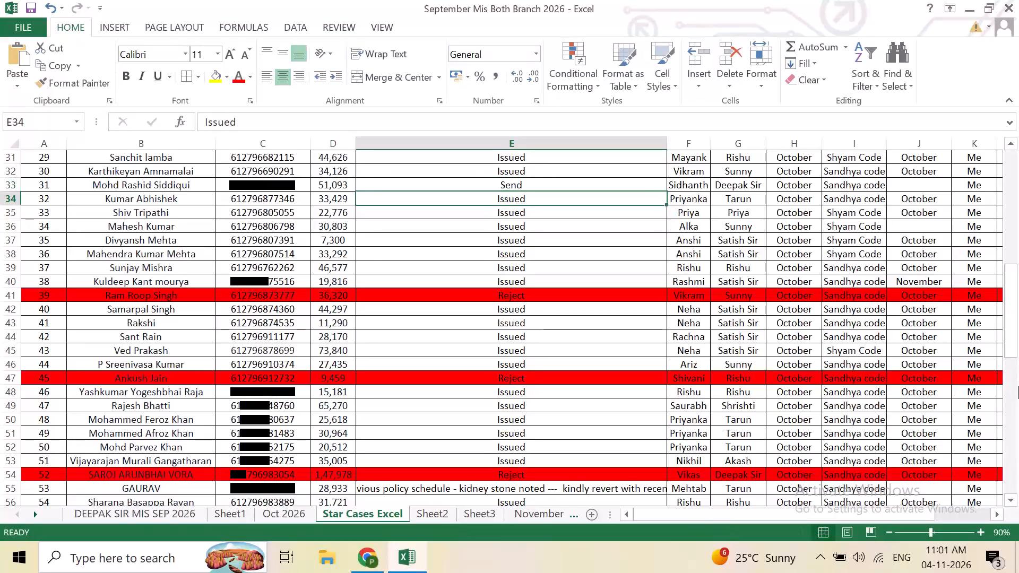
# Review the entries across row 33, from the serial number and customer name through the agent, manager, month and code columns.
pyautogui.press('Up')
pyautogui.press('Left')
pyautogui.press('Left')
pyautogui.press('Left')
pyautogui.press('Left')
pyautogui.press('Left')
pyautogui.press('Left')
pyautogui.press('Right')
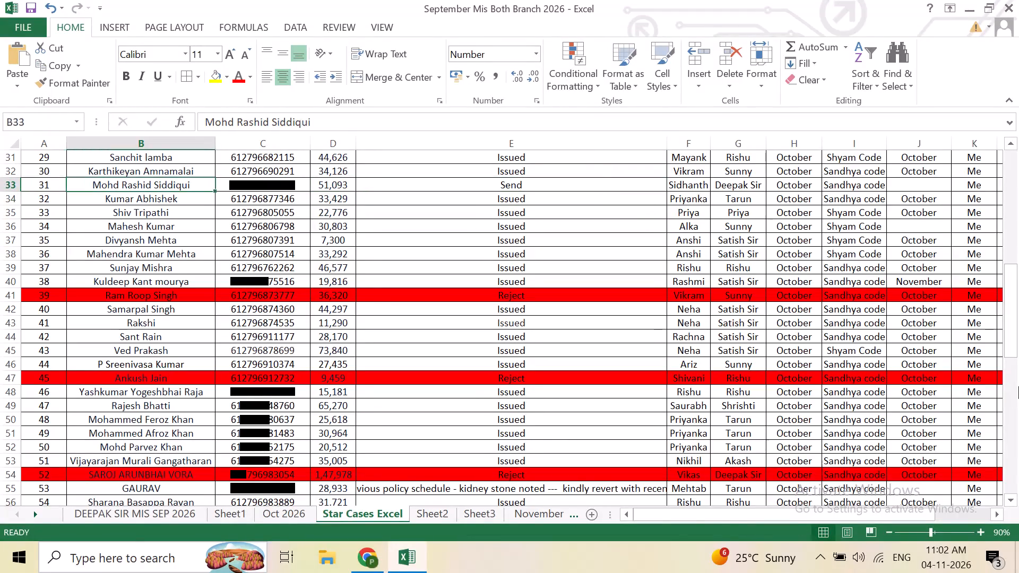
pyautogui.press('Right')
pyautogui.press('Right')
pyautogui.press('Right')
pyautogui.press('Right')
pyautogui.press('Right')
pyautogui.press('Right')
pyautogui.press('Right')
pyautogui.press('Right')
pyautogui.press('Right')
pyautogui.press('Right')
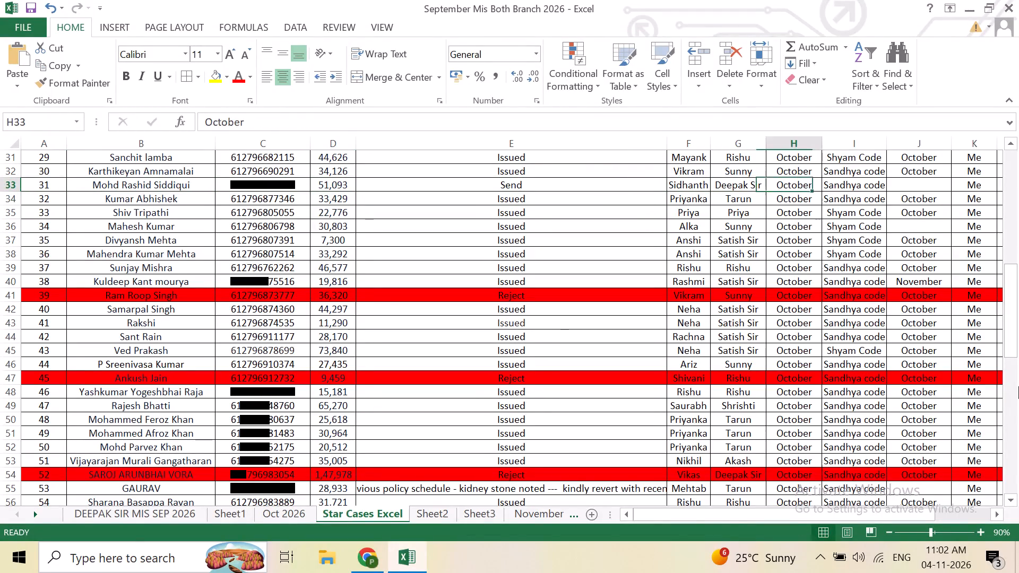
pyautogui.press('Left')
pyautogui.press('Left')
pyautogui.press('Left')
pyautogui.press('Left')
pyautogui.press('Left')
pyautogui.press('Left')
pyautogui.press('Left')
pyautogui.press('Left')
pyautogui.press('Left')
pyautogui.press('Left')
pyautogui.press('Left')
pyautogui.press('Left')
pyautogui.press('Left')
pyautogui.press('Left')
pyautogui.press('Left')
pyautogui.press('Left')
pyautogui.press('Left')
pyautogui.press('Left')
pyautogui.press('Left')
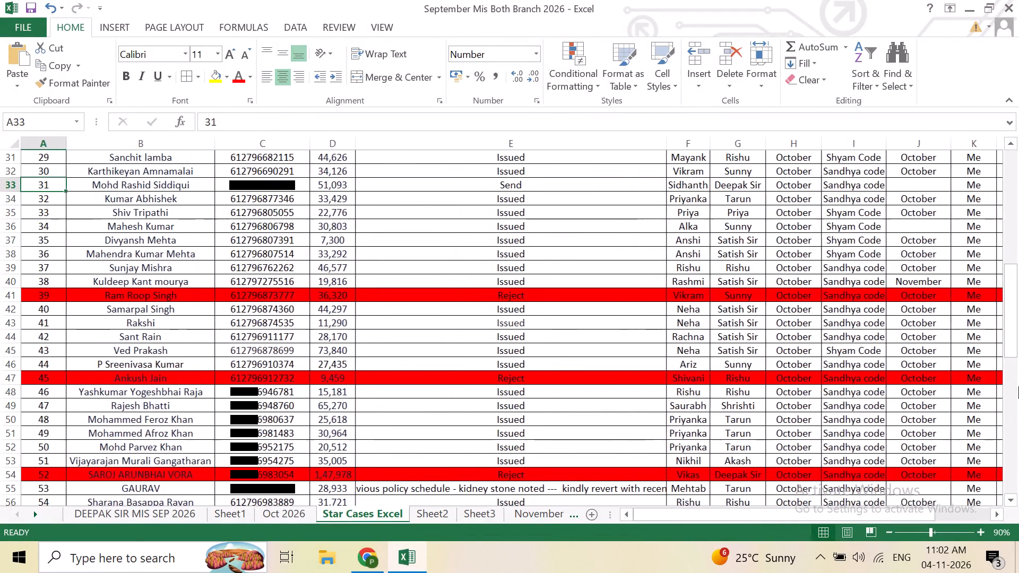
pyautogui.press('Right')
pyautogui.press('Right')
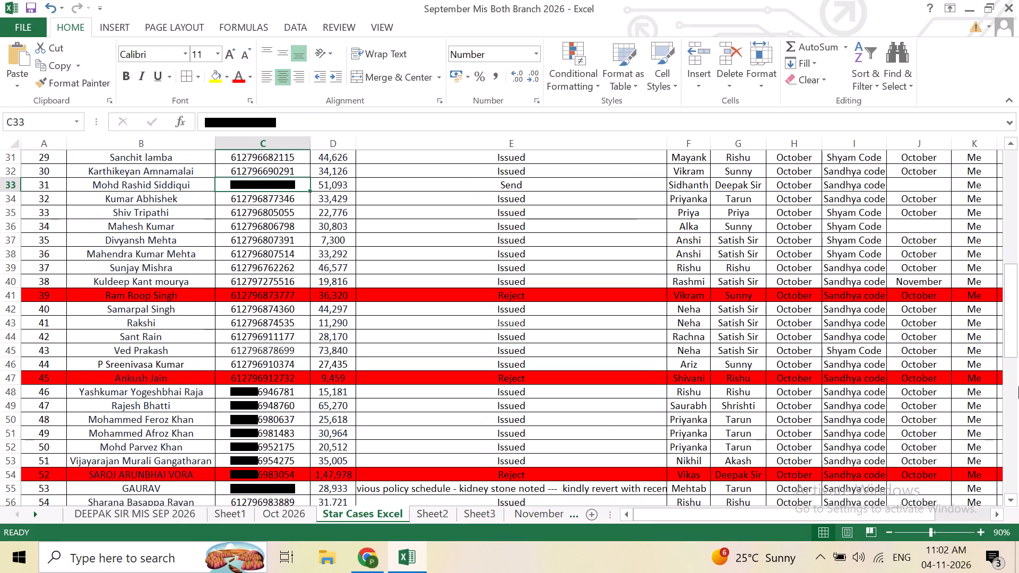
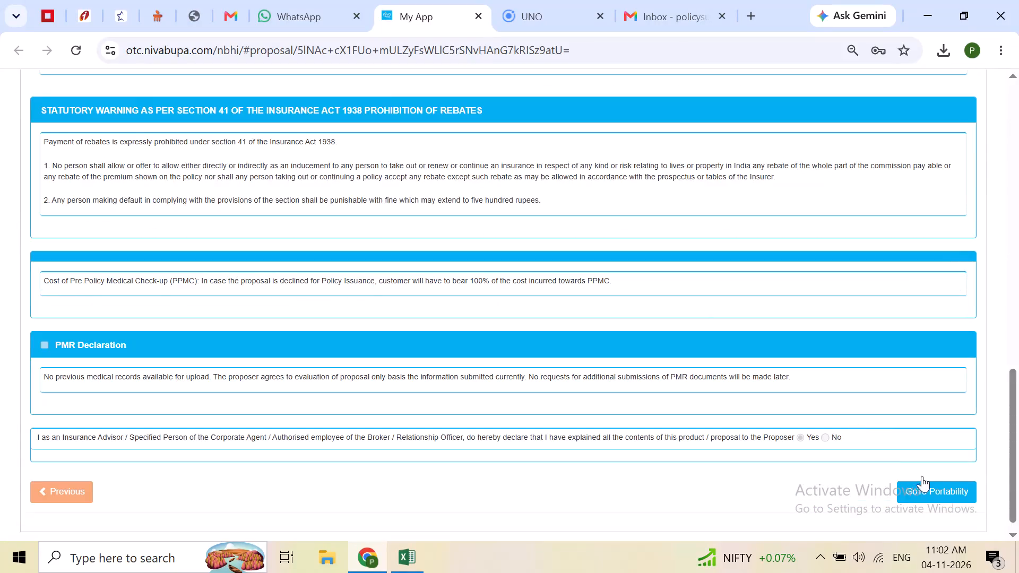
# Advance the Niva Bupa proposal through the portability details to the application summary and go to its Application Confirmation section.
pyautogui.click(944, 469)
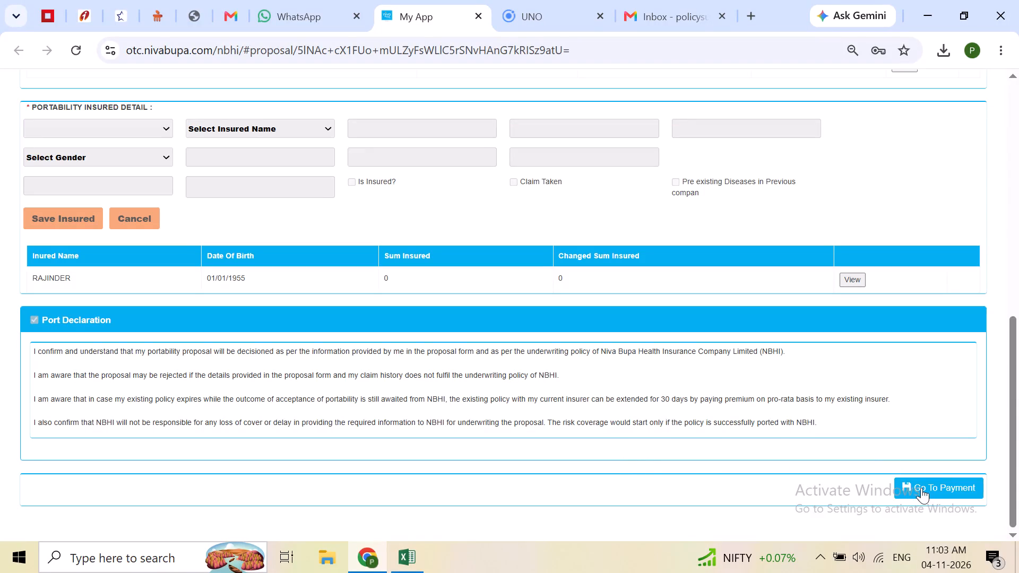
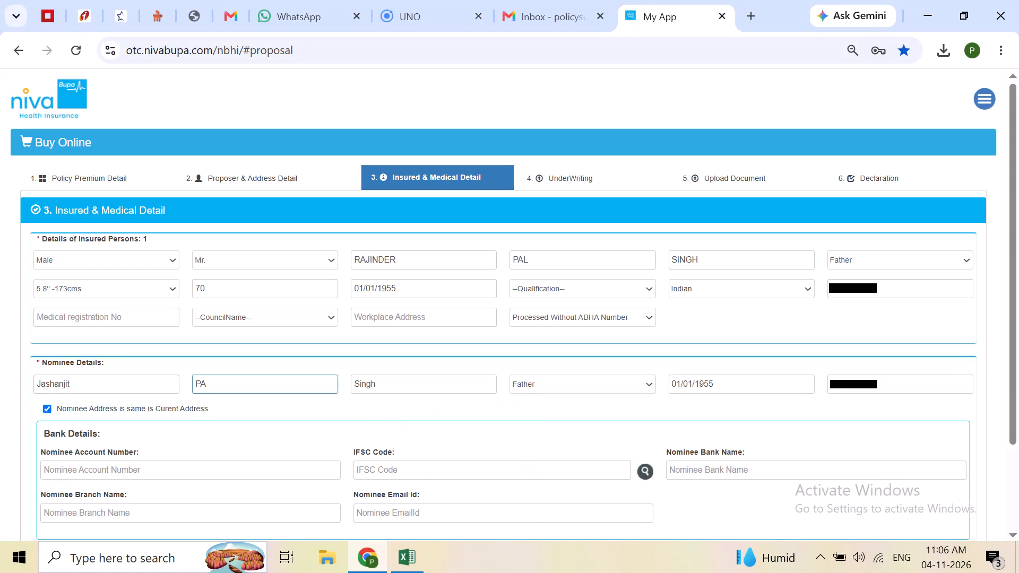
# Clear the nominee's middle name in the Nominee Details and open the nominee's relationship selection.
pyautogui.click(151, 389)
pyautogui.press('BackSpace')
pyautogui.click(523, 393)
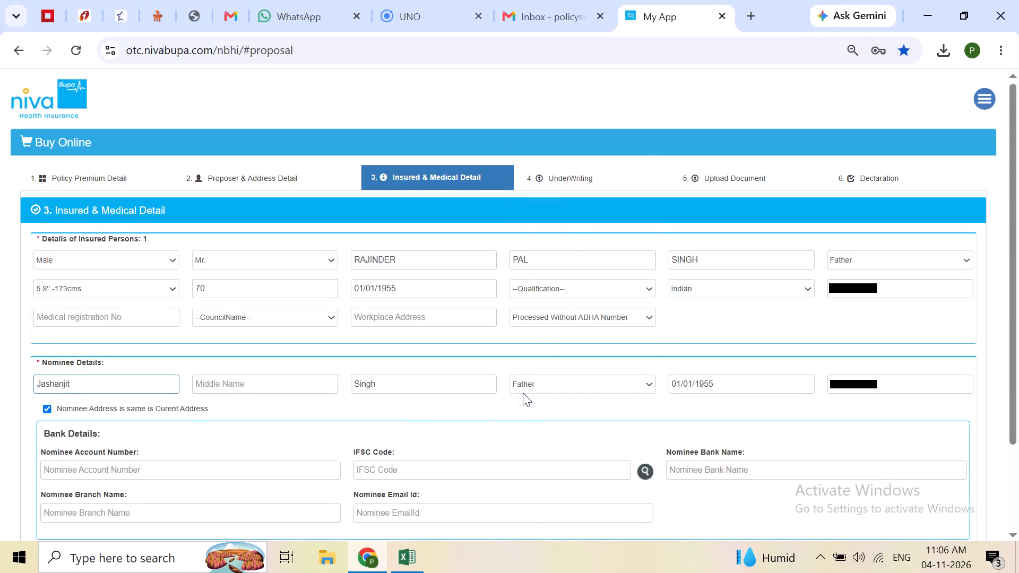
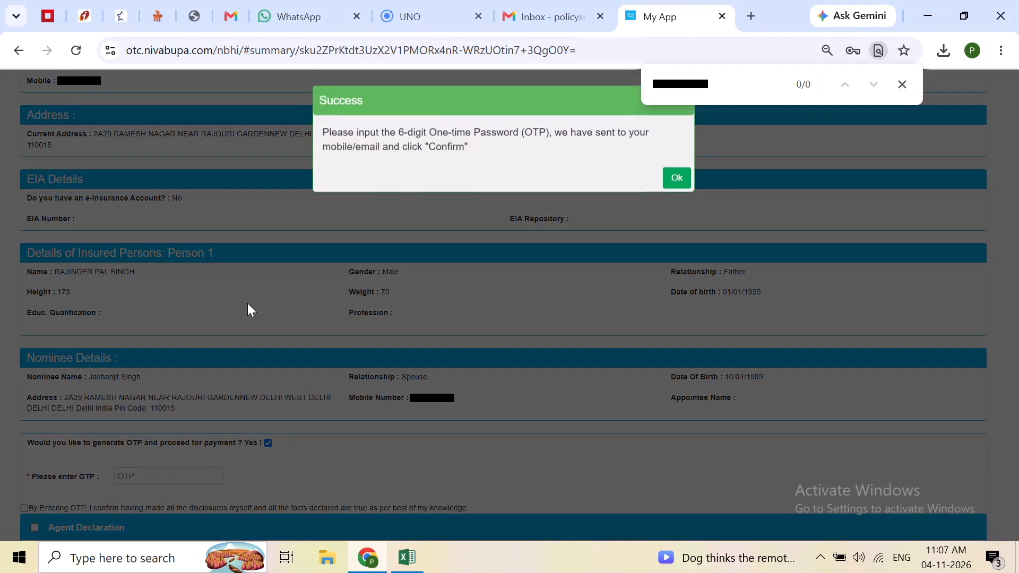
# Dismiss the OTP notice and accept the OTP disclosure confirmation, Agent Declaration and Declarations on the proposal summary.
pyautogui.click(676, 176)
pyautogui.scroll(-6, 254, 432)
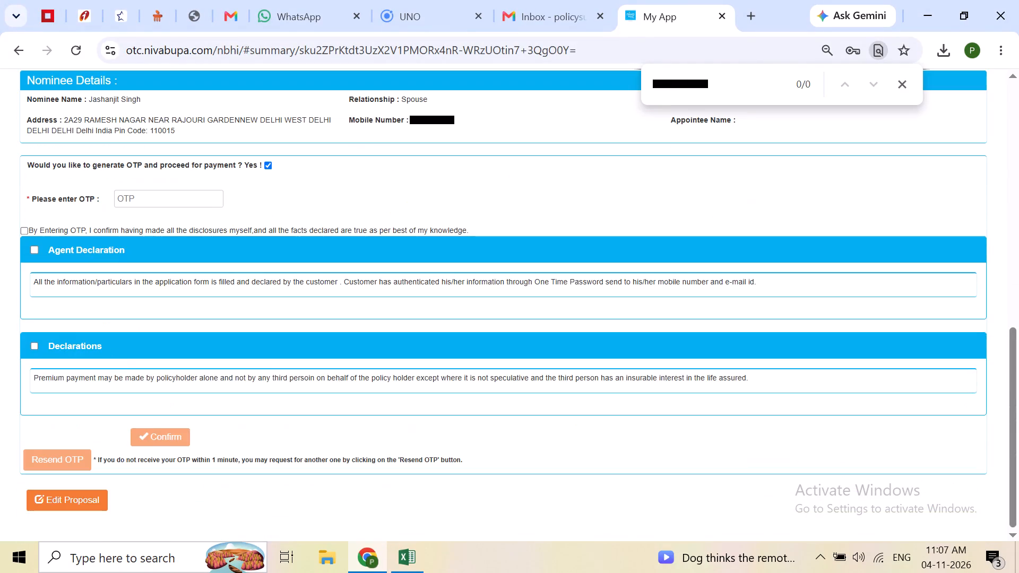
pyautogui.click(22, 230)
pyautogui.click(33, 250)
pyautogui.click(36, 343)
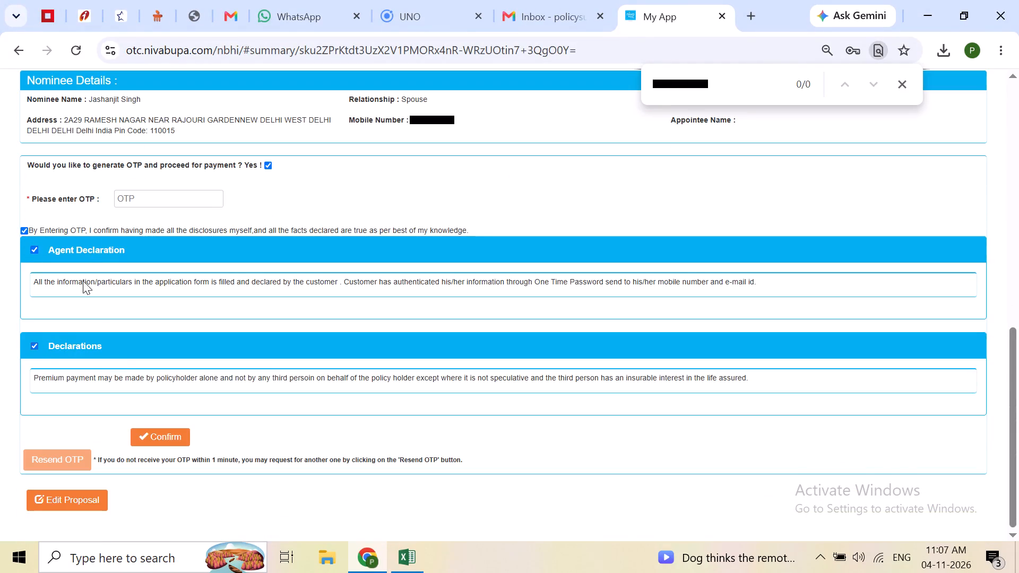
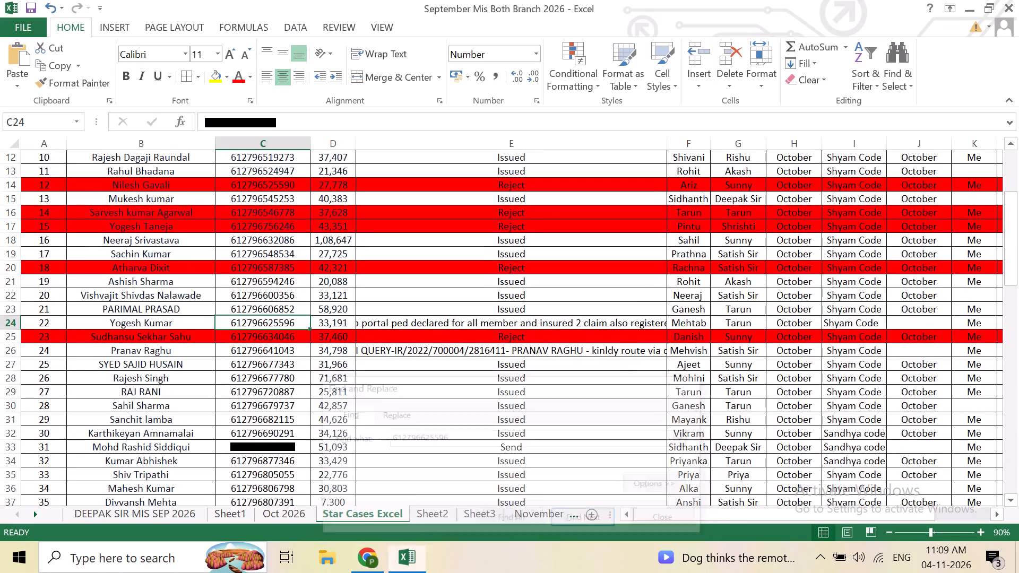
# Set the status of case 22 in row 24 of the Star Cases Excel sheet to "Send" and save the workbook.
pyautogui.press('Right')
pyautogui.press('Right')
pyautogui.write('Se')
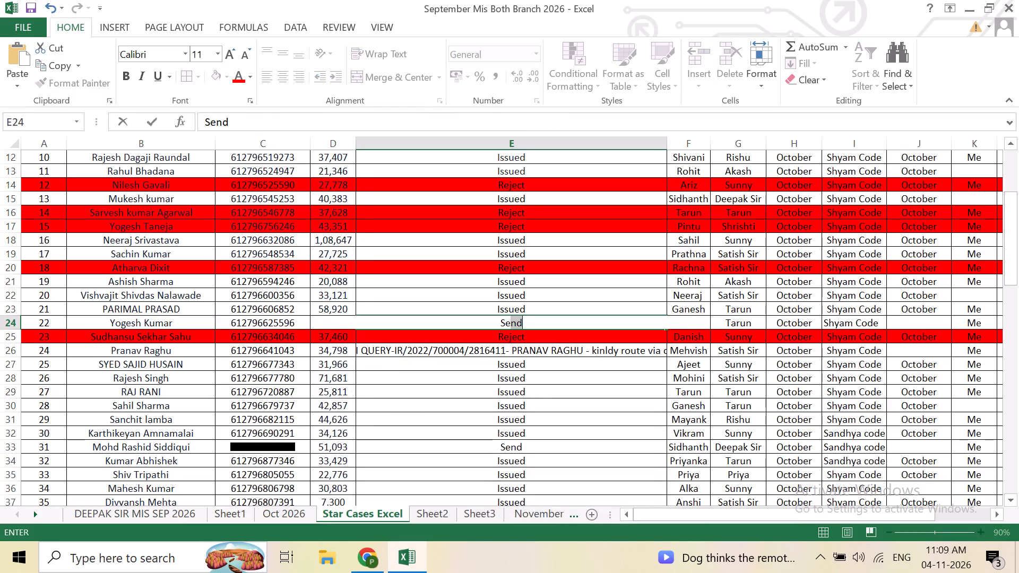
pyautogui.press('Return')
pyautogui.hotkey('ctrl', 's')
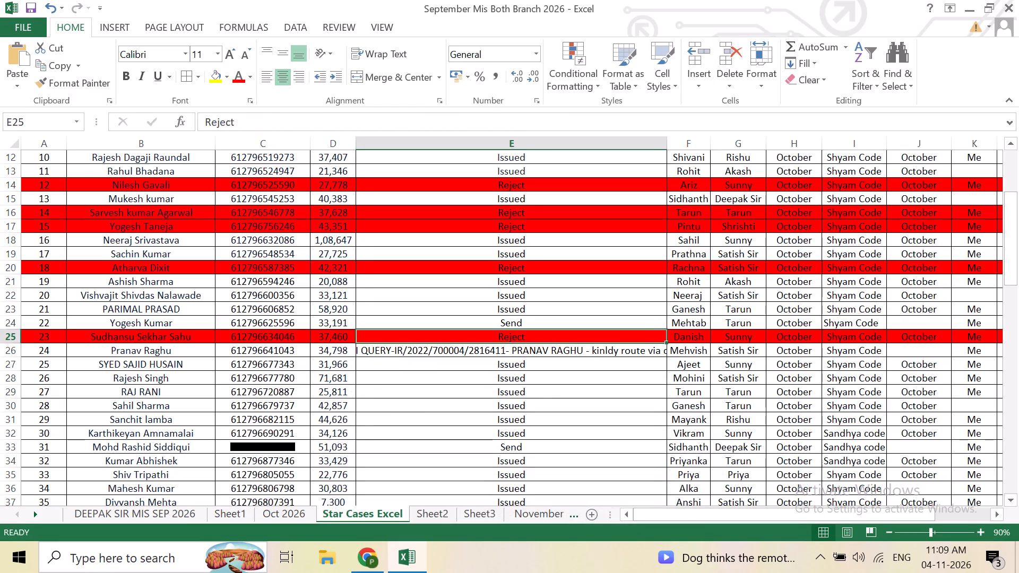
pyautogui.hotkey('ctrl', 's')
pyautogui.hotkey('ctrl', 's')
# Review the case statuses down the Star Cases Excel sheet from row 25 to row 82, saving the workbook again.
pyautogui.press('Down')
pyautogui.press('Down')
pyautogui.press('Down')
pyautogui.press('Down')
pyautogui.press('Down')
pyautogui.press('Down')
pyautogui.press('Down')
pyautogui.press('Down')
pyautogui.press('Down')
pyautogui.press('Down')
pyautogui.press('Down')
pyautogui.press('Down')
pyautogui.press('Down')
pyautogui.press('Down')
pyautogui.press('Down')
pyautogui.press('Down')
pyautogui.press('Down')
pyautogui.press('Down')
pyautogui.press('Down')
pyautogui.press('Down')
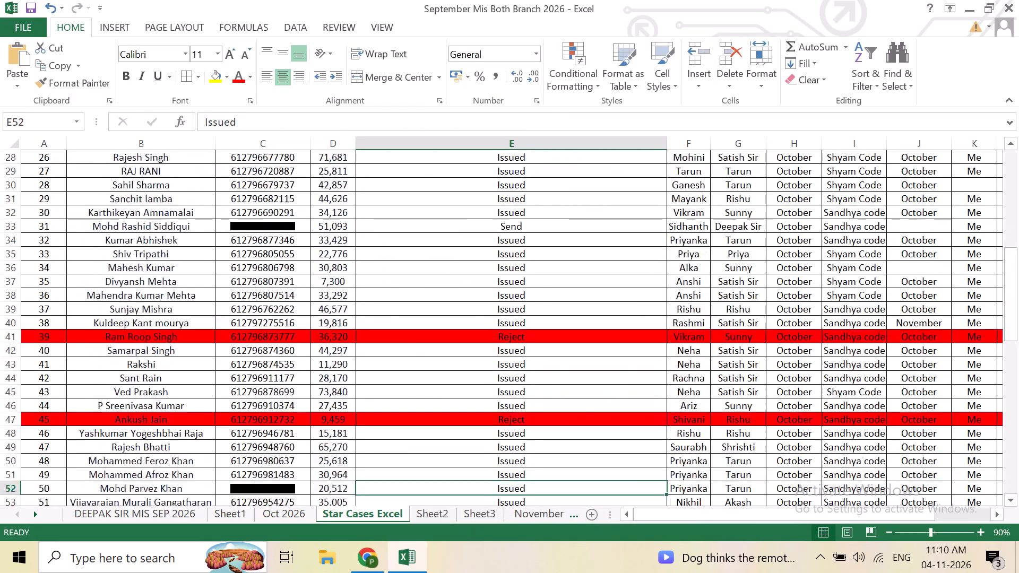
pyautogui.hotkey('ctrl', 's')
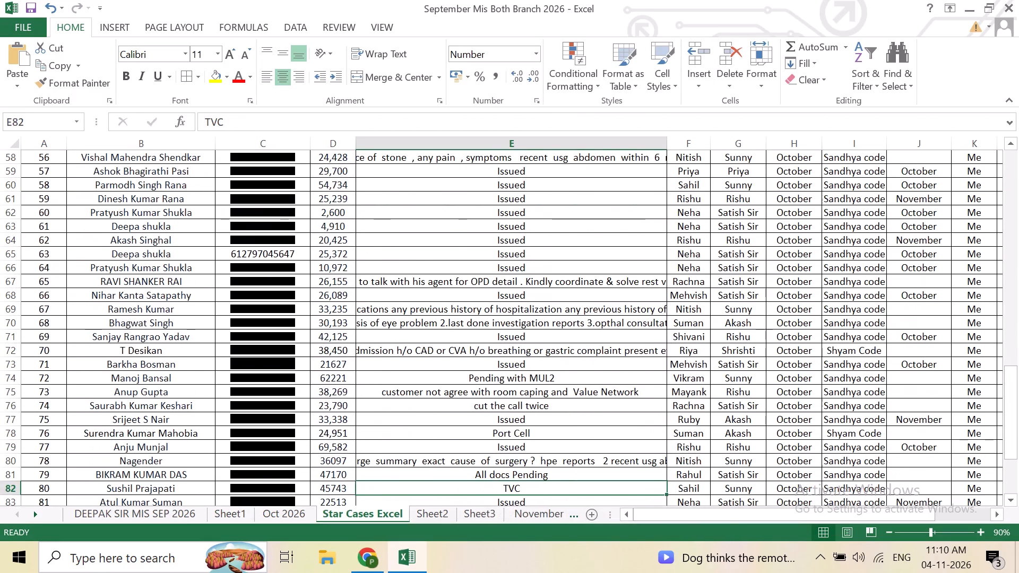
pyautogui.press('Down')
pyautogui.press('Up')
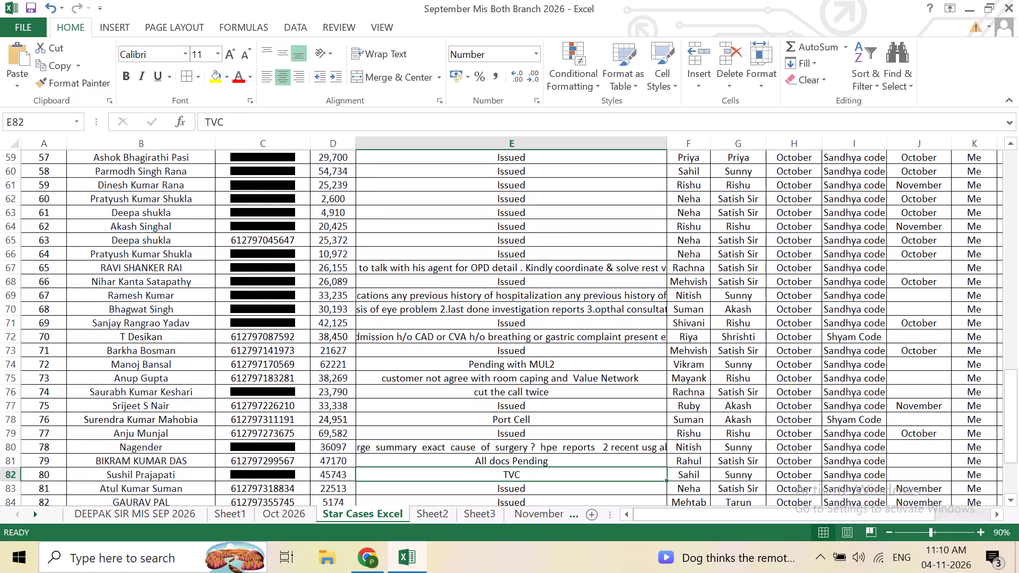
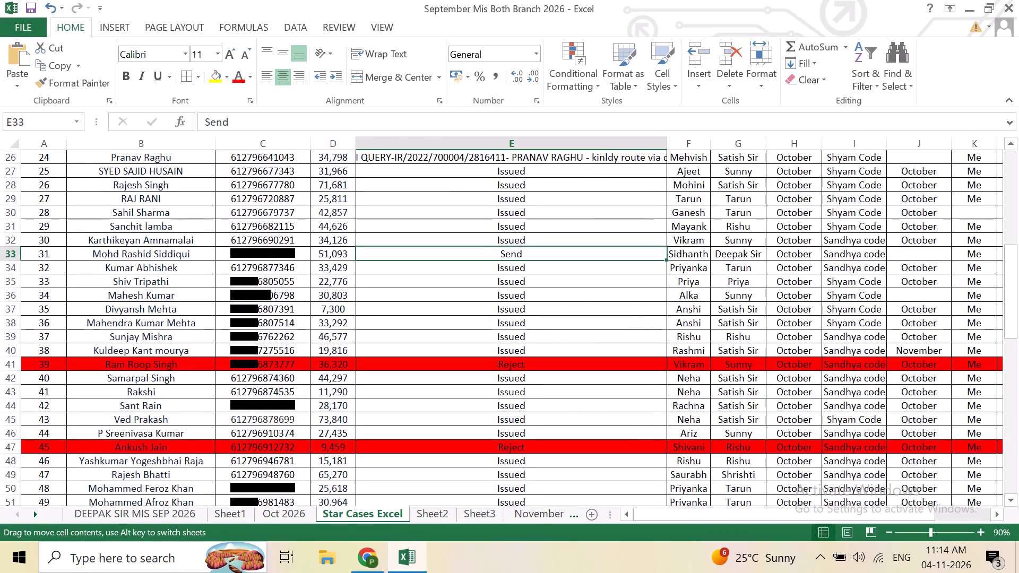
# Set the status of case 22 in row 24 of the Star Cases sheet to "Port Cell" and save the workbook.
pyautogui.press('Up')
pyautogui.press('Up')
pyautogui.press('Up')
pyautogui.press('Up')
pyautogui.press('Up')
pyautogui.press('Up')
pyautogui.press('Up')
pyautogui.press('Up')
pyautogui.press('Up')
pyautogui.press('Up')
pyautogui.press('Up')
pyautogui.press('Up')
pyautogui.press('Up')
pyautogui.press('Up')
pyautogui.press('Up')
pyautogui.press('Up')
pyautogui.press('Up')
pyautogui.press('Up')
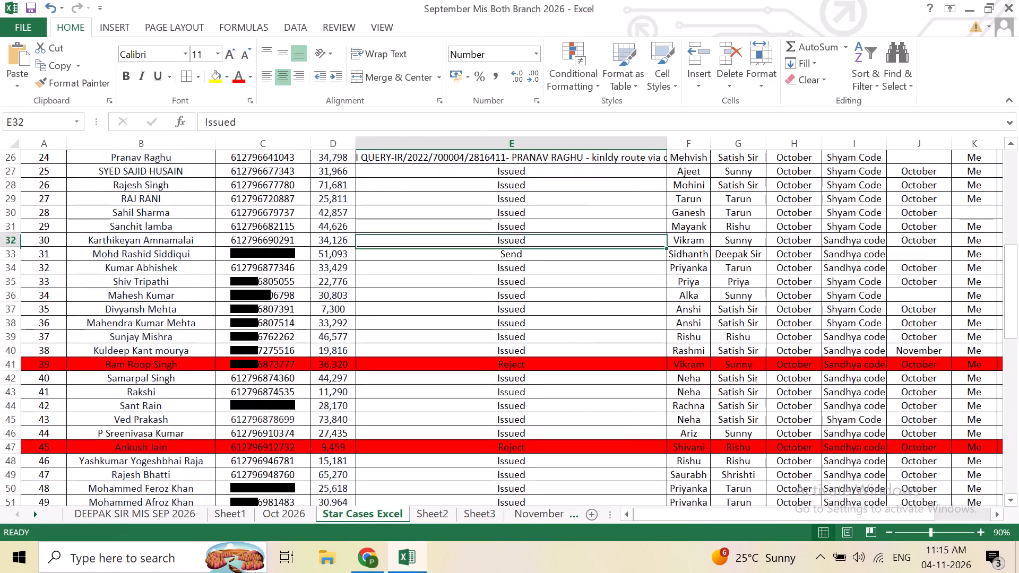
pyautogui.press('Down')
pyautogui.press('Down')
pyautogui.press('Down')
pyautogui.press('Down')
pyautogui.press('Down')
pyautogui.press('Down')
pyautogui.press('Down')
pyautogui.press('Down')
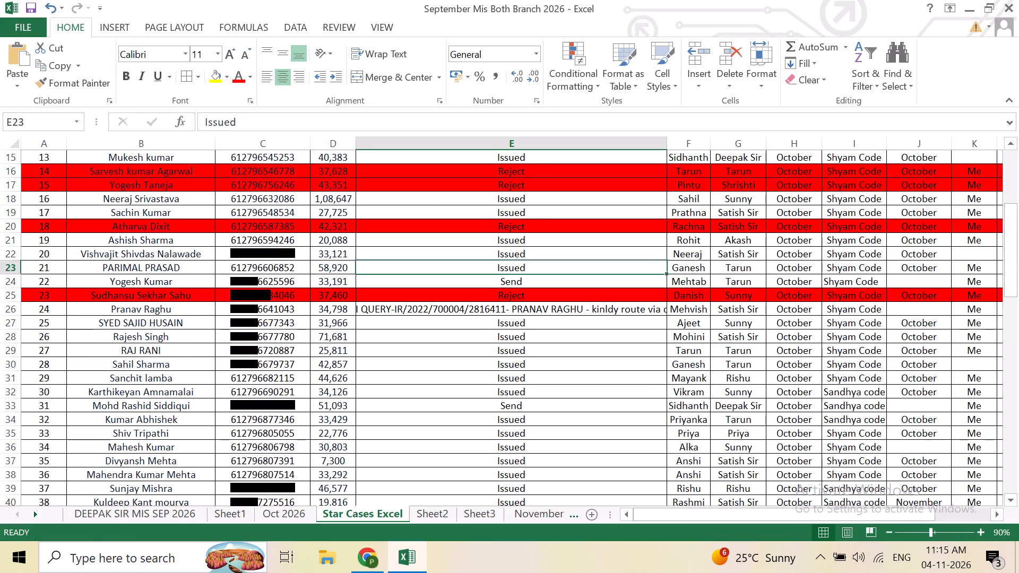
pyautogui.press('Down')
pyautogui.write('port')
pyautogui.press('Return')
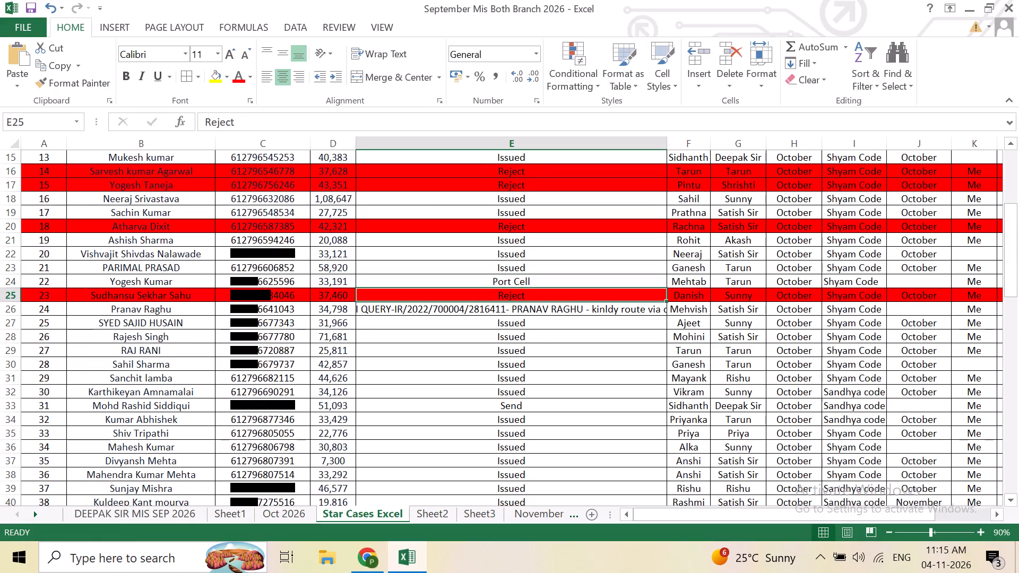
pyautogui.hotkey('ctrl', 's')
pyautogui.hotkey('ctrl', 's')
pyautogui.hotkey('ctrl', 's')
# Review the case statuses in the Star Cases sheet, working downward from row 25 to row 62 and saving the workbook along the way.
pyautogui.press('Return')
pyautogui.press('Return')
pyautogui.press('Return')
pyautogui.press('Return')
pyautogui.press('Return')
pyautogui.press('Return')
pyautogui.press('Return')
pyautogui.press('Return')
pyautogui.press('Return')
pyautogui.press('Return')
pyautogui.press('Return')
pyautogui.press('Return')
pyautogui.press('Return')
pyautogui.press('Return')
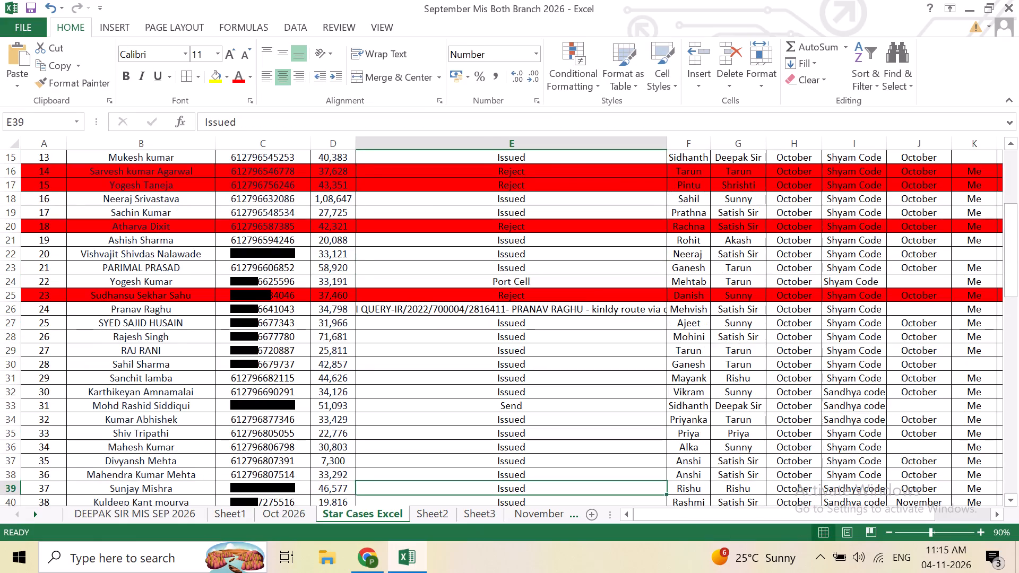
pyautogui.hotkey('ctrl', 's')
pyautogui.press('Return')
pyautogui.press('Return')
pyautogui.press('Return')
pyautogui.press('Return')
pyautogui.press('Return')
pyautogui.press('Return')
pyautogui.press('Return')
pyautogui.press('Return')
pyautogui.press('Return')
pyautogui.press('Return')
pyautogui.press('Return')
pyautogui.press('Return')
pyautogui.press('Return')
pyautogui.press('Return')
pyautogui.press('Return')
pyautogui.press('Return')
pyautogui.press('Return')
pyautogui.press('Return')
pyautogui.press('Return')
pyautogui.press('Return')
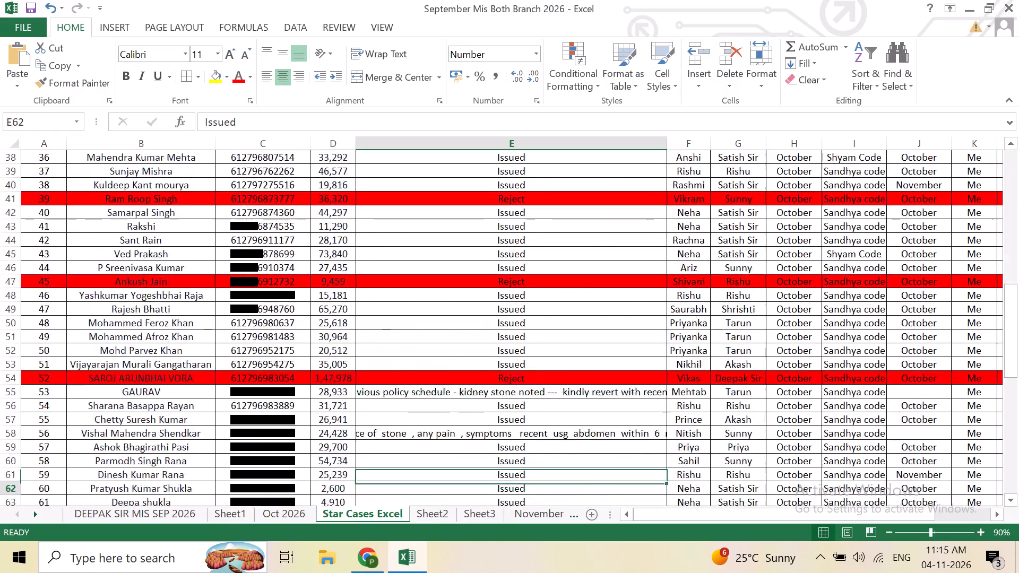